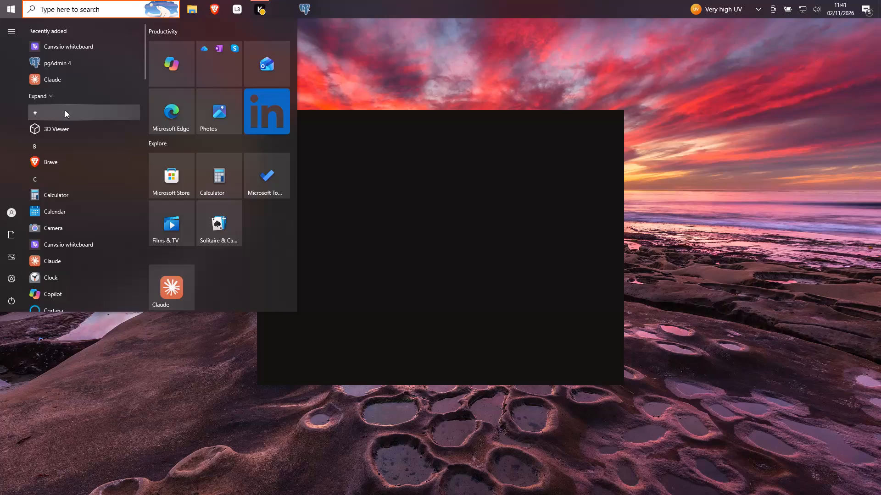
# Launch Word from the Windows search and create a new blank document.
pyautogui.press('w')
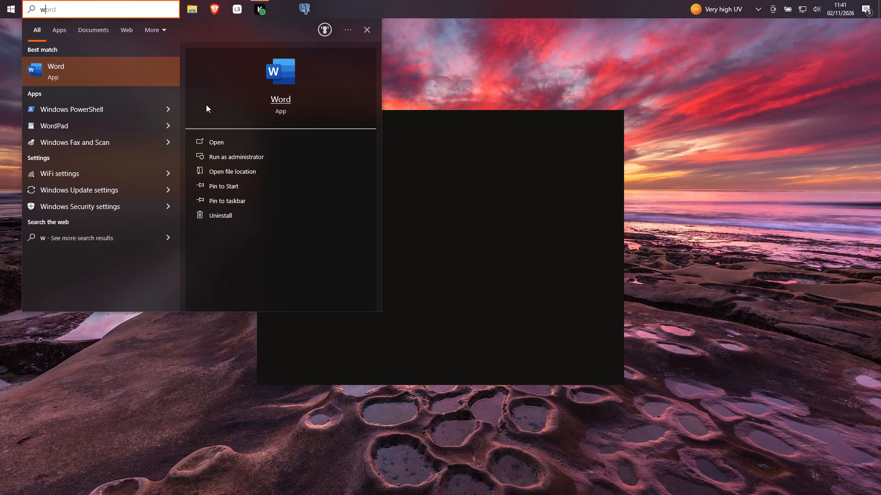
pyautogui.click(258, 140)
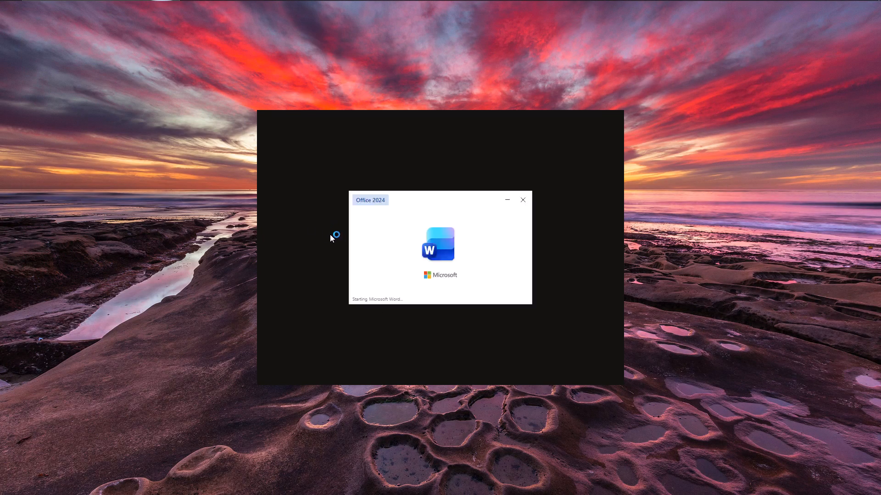
pyautogui.click(123, 93)
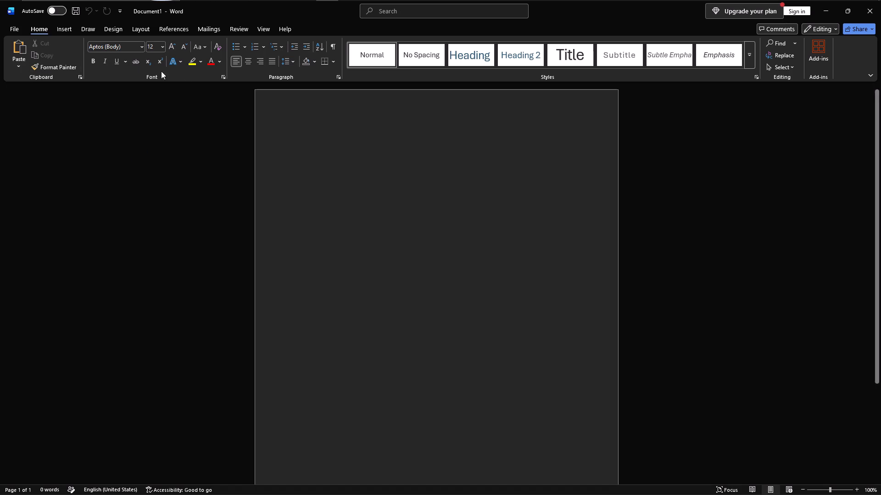
# Open the general Word options and capitalise the first letter of the Office user name.
pyautogui.click(16, 27)
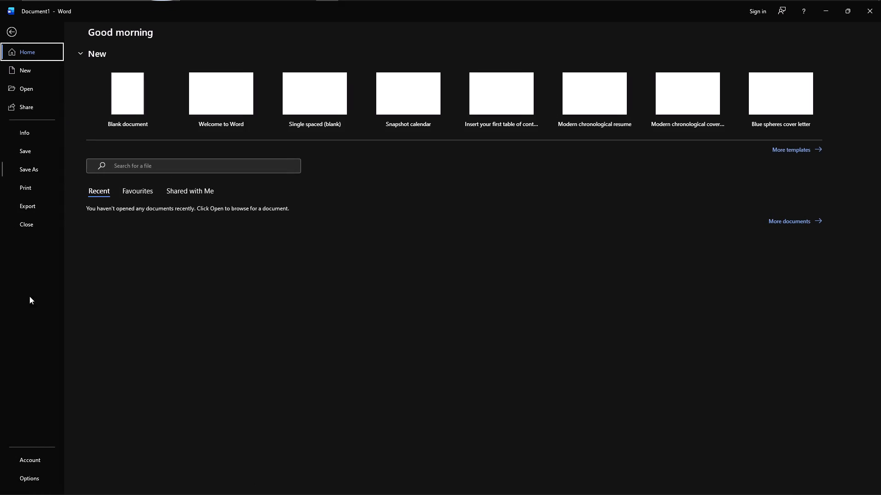
pyautogui.click(29, 482)
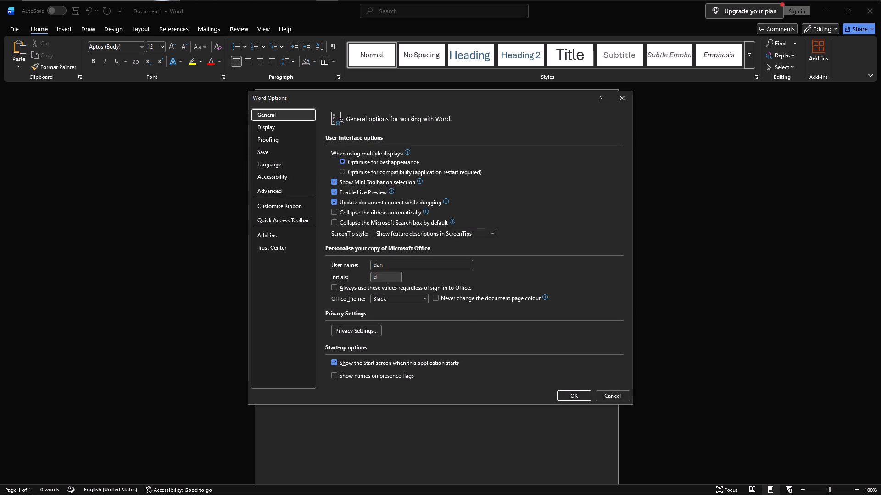
pyautogui.moveTo(376, 265); pyautogui.dragTo(365, 255)
pyautogui.hotkey('shift', 'd')
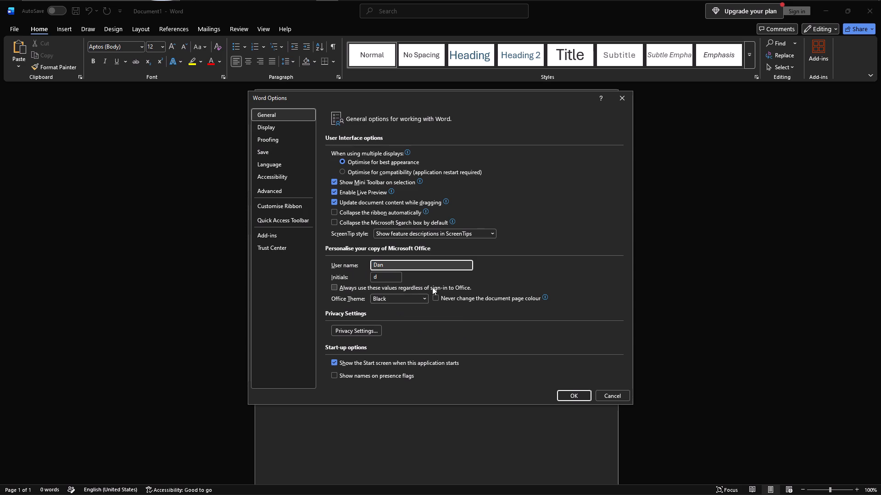
pyautogui.click(459, 272)
# Set the Office theme to Dark Grey and apply the options.
pyautogui.click(403, 300)
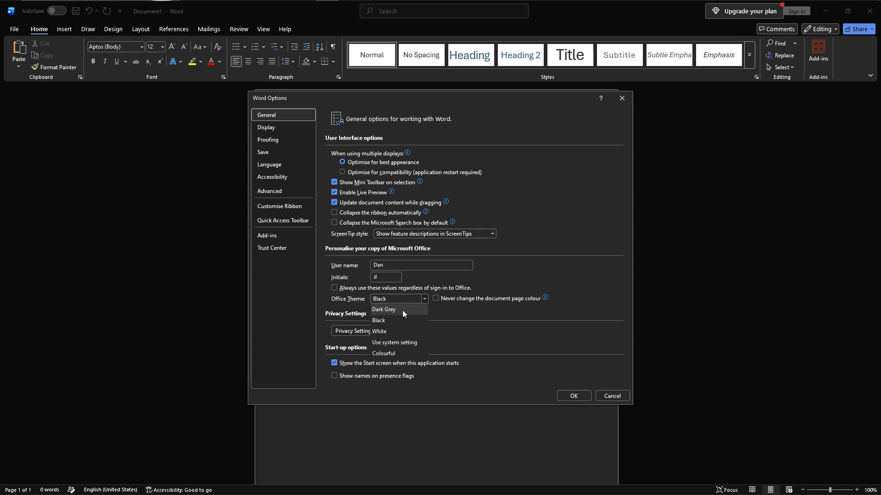
pyautogui.click(402, 310)
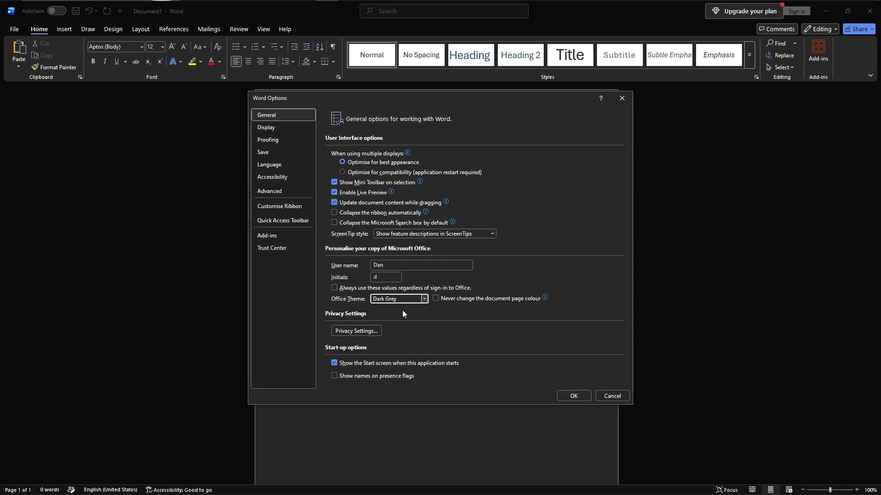
pyautogui.click(562, 395)
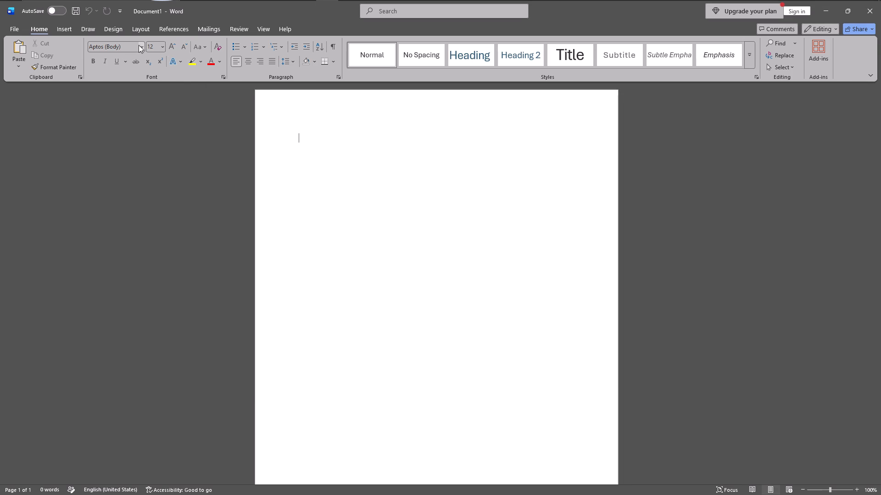
# Reopen the Word options and review the Display, Save, Proofing and Advanced settings.
pyautogui.click(17, 30)
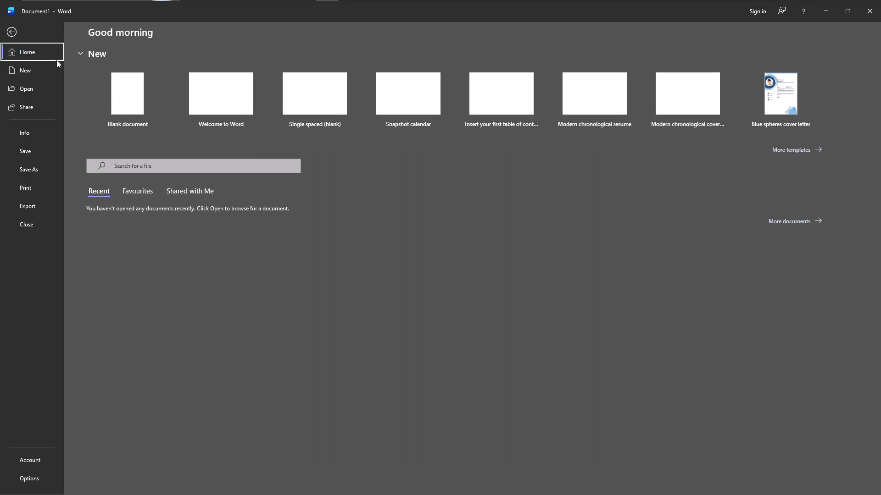
pyautogui.click(46, 473)
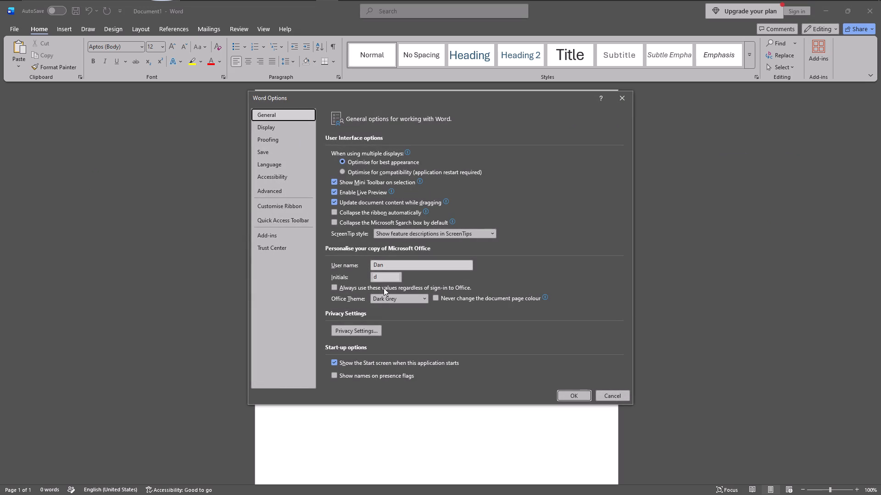
pyautogui.scroll(-3, 452, 313)
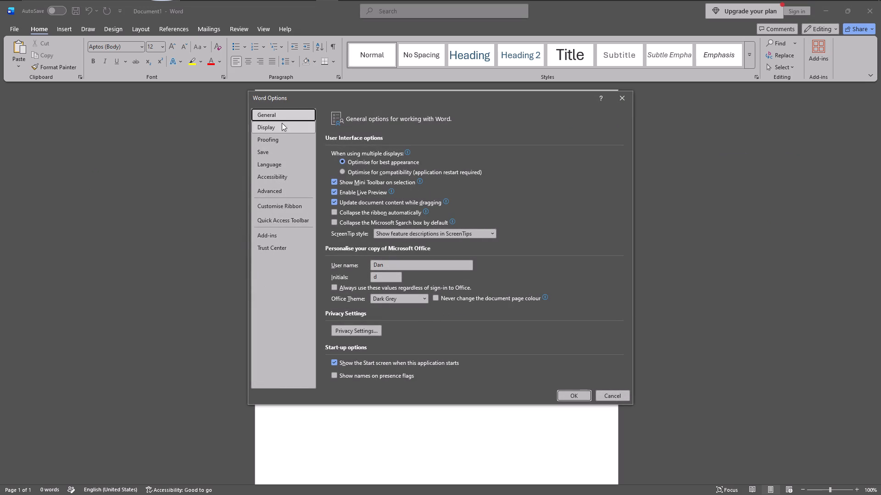
pyautogui.click(280, 127)
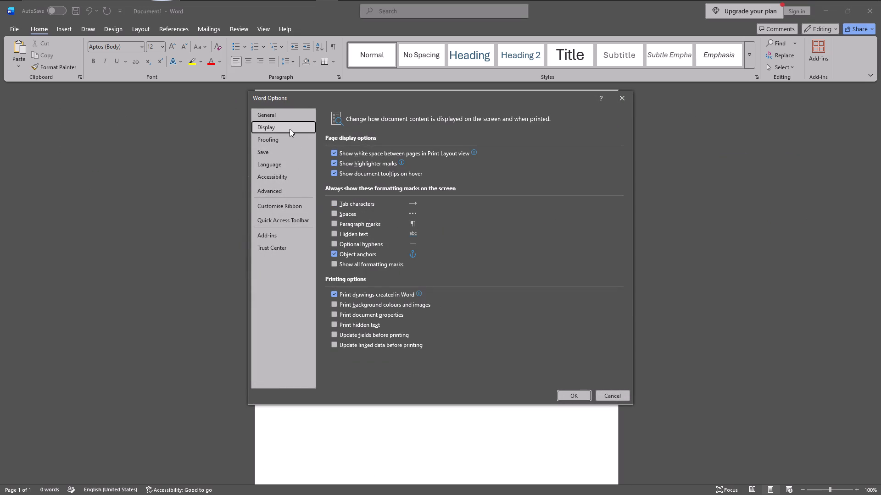
pyautogui.click(287, 147)
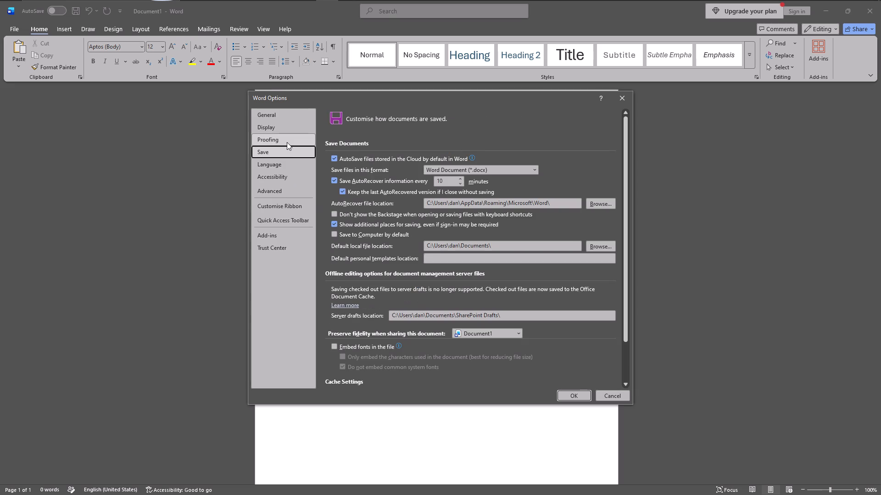
pyautogui.click(287, 142)
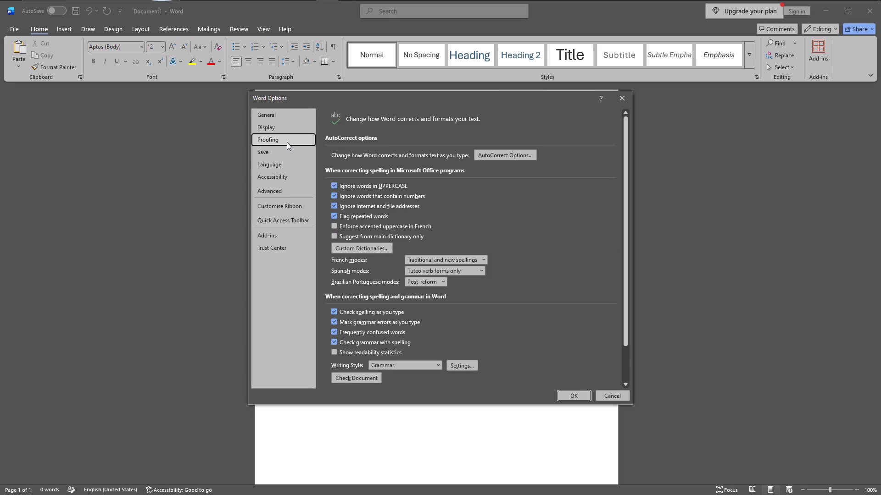
pyautogui.click(279, 183)
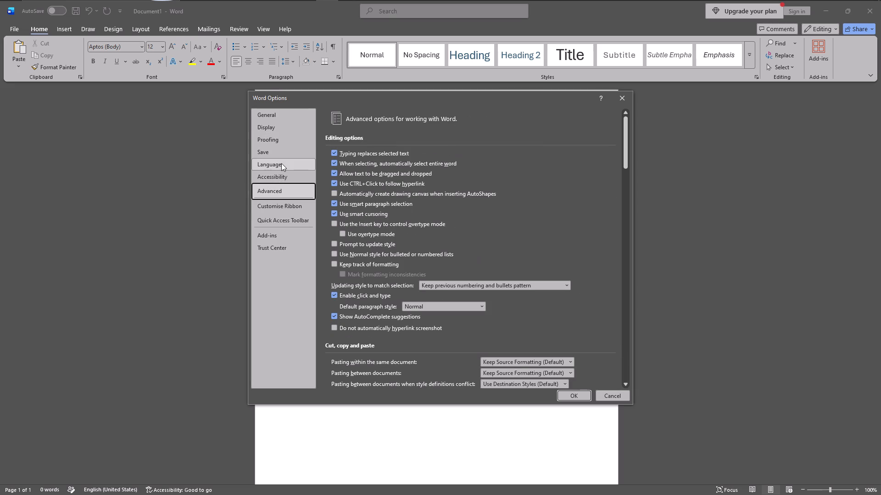
pyautogui.scroll(-2, 377, 237)
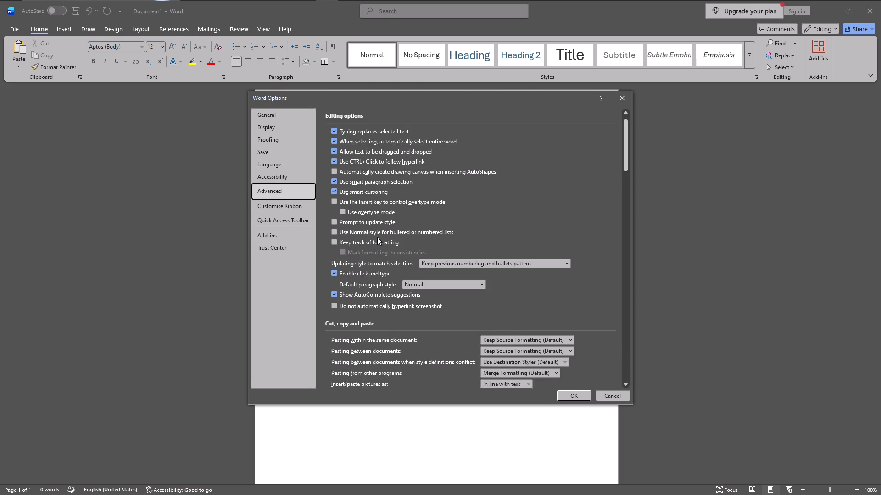
pyautogui.scroll(-8, 377, 237)
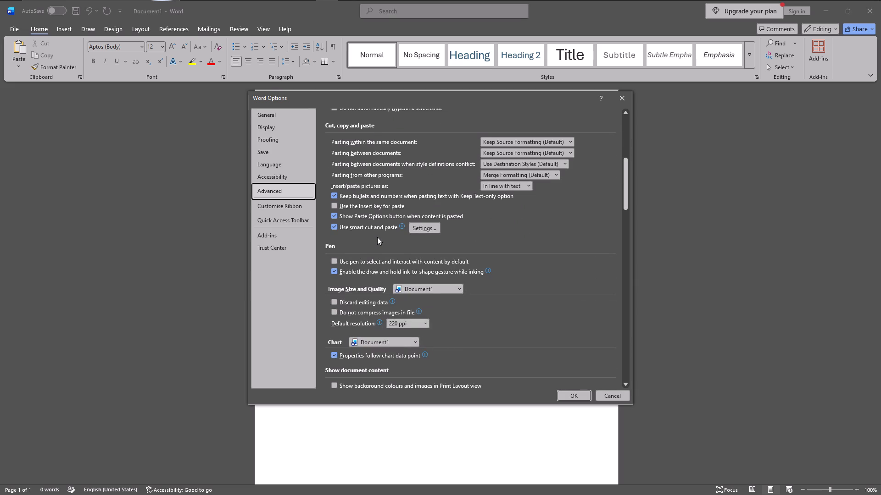
pyautogui.scroll(-3, 424, 238)
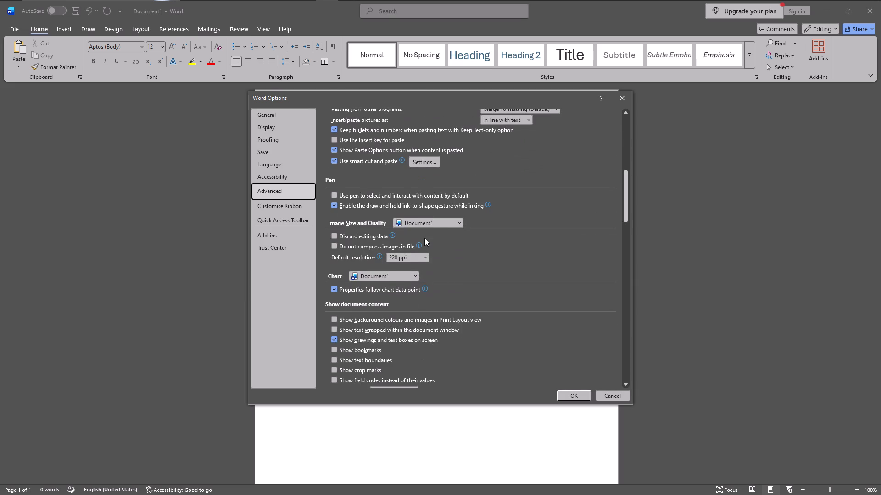
pyautogui.scroll(-5, 423, 238)
# Review the General, Display, Proofing, Language and Accessibility settings, and close the options without making changes.
pyautogui.click(284, 126)
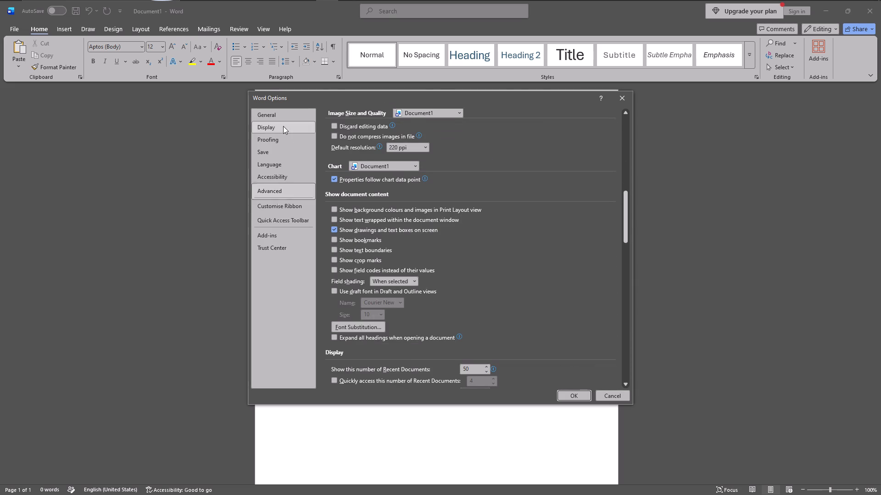
pyautogui.click(283, 119)
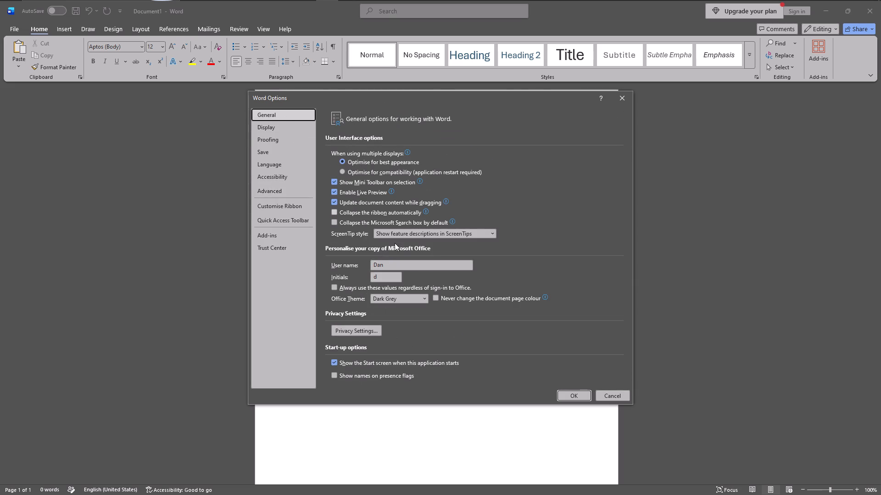
pyautogui.click(413, 233)
pyautogui.click(413, 231)
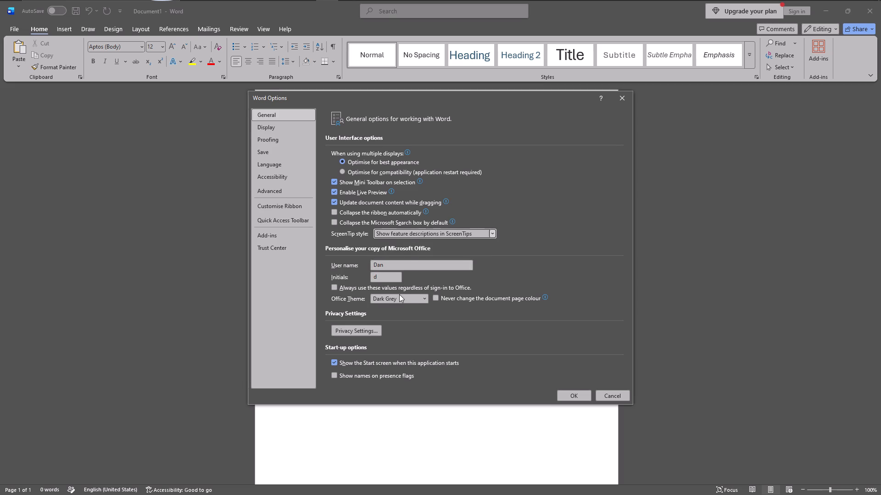
pyautogui.scroll(-4, 377, 312)
pyautogui.click(286, 124)
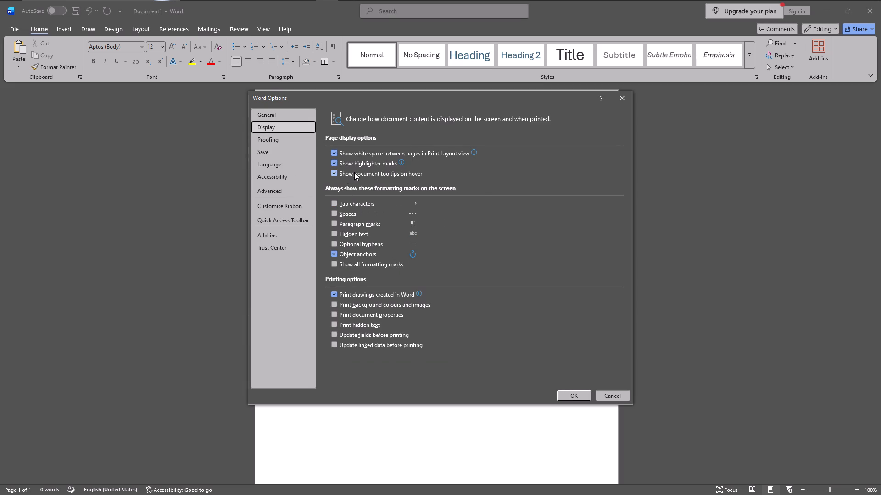
pyautogui.click(299, 141)
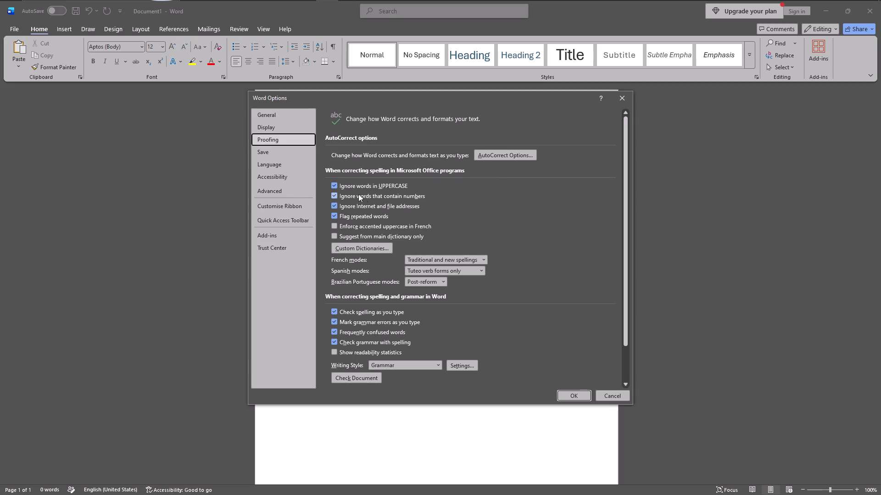
pyautogui.click(280, 146)
pyautogui.click(301, 175)
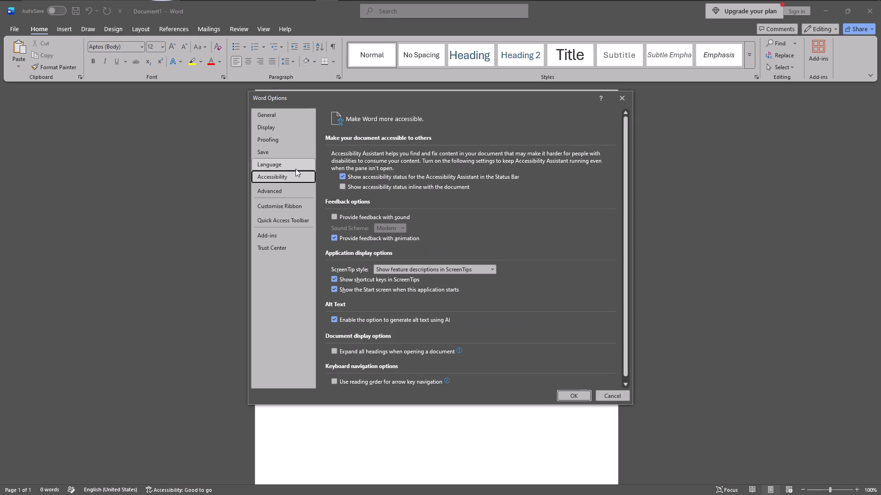
pyautogui.click(296, 169)
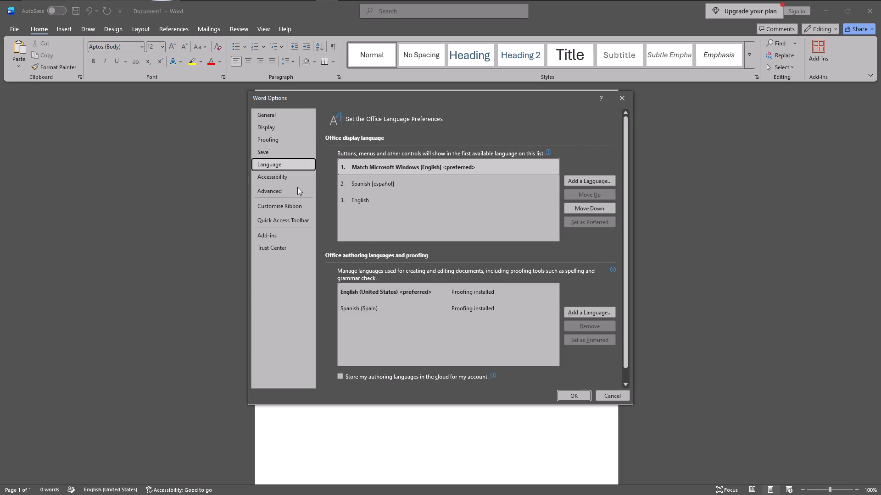
pyautogui.click(292, 179)
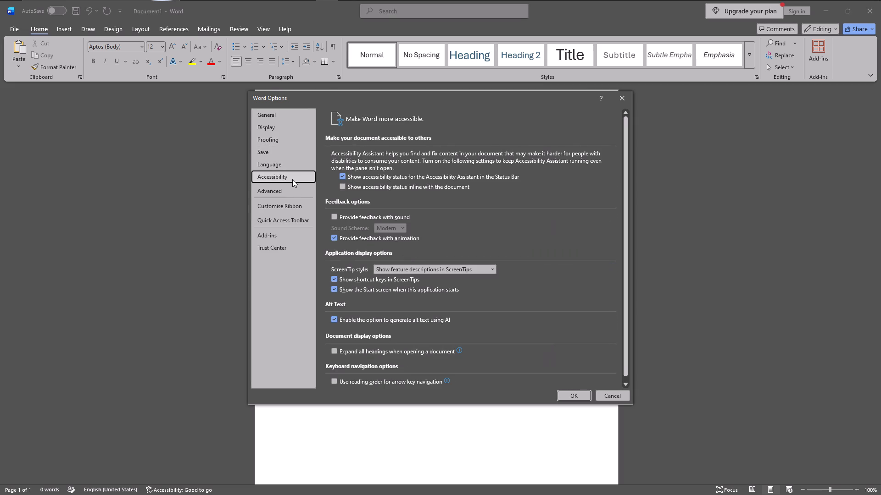
pyautogui.scroll(-4, 445, 273)
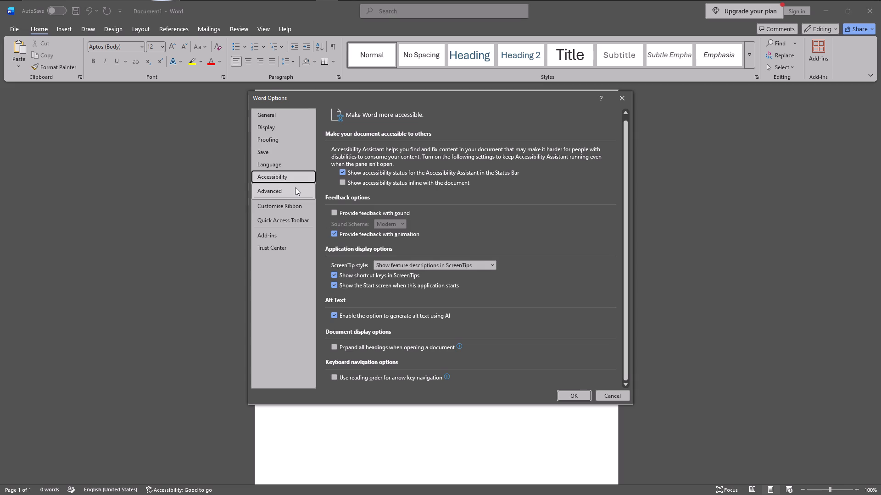
pyautogui.click(618, 99)
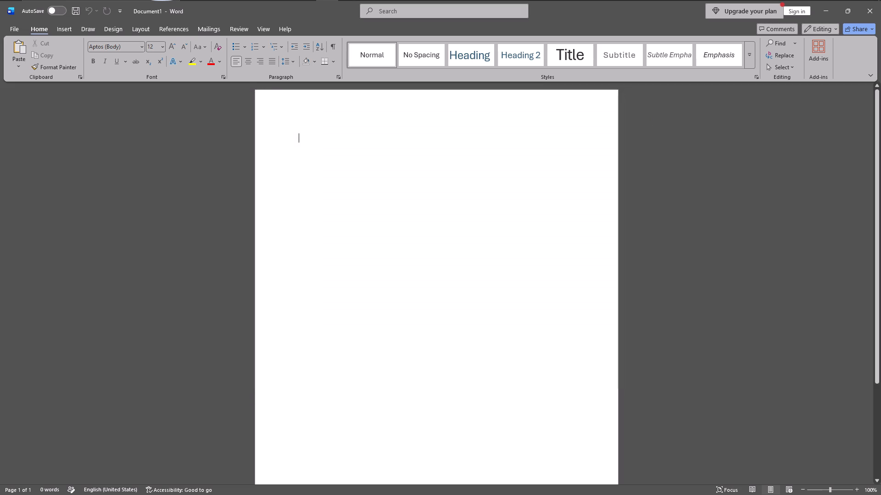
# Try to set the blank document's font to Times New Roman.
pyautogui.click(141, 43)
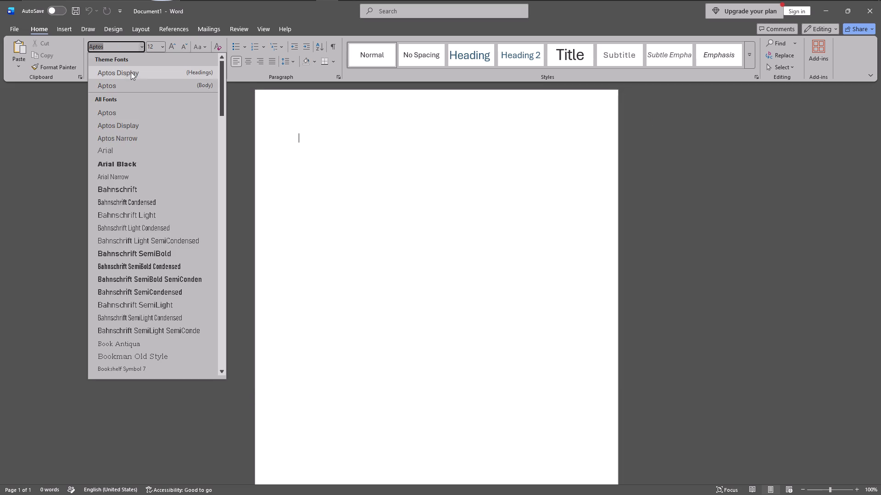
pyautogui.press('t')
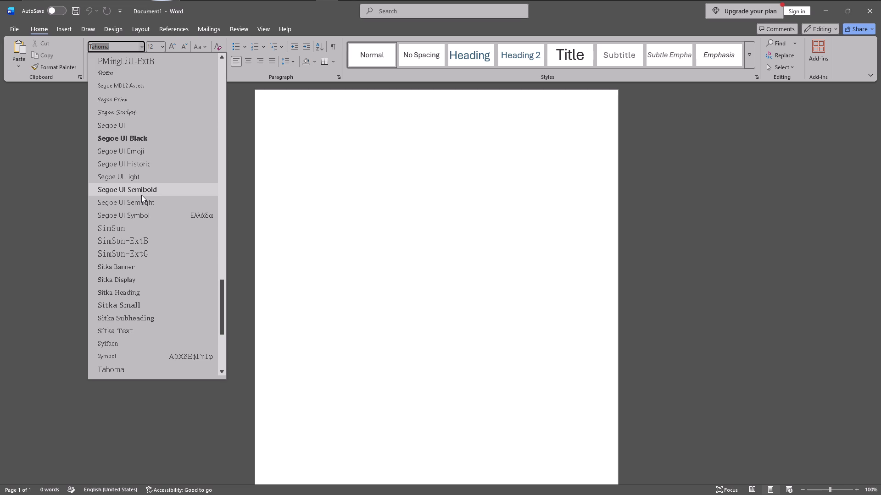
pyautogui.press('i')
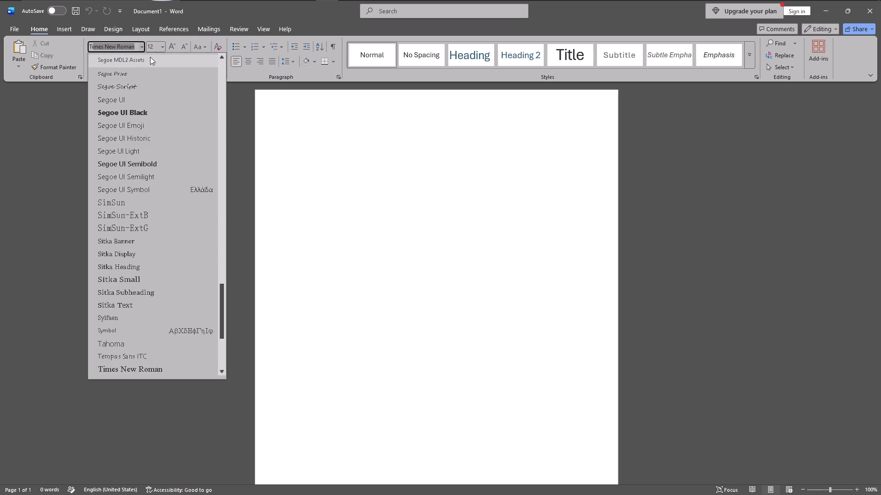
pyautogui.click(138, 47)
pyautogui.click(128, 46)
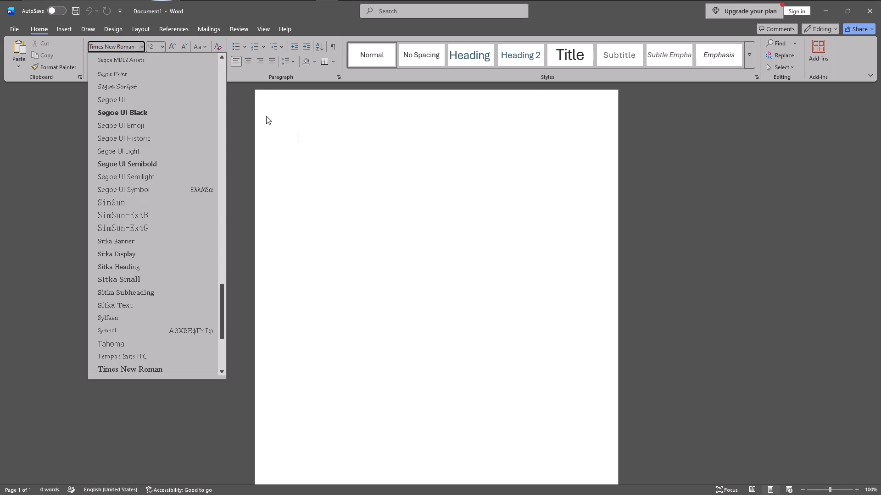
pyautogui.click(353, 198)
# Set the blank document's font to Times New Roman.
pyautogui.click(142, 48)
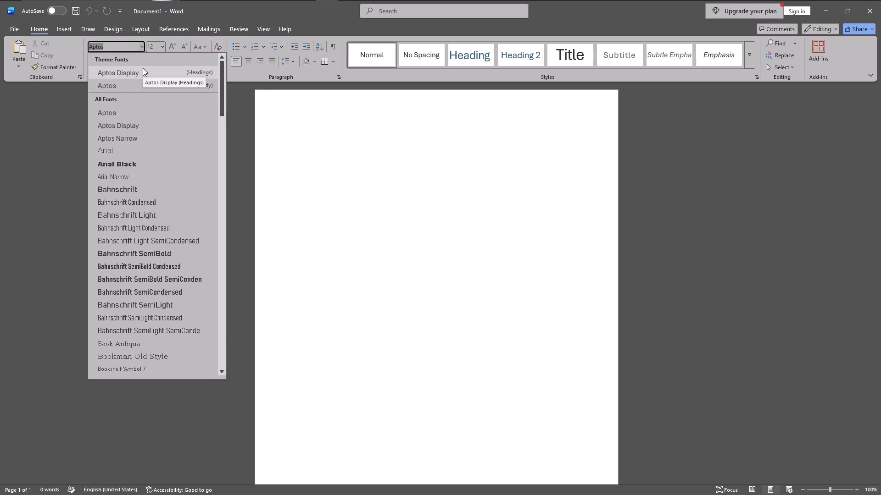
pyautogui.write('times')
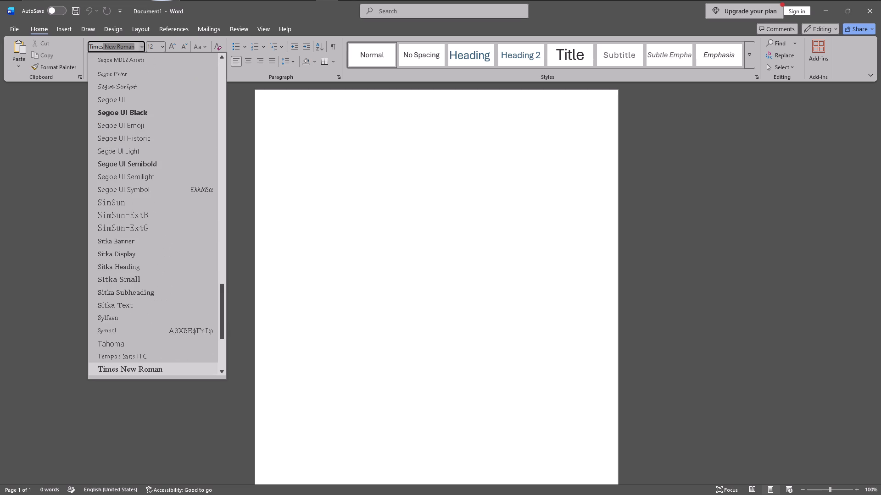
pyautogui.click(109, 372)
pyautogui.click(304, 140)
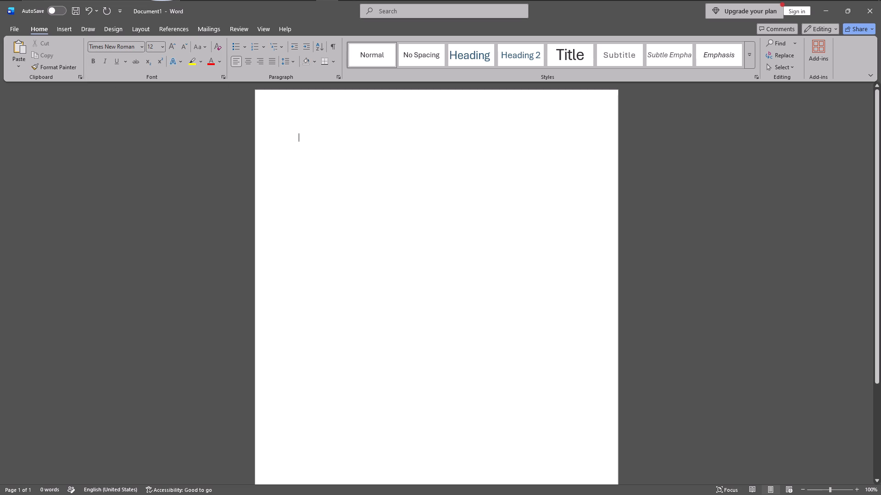
# Apply the first-level Heading style to the empty line and set its font to Times New Roman.
pyautogui.click(468, 55)
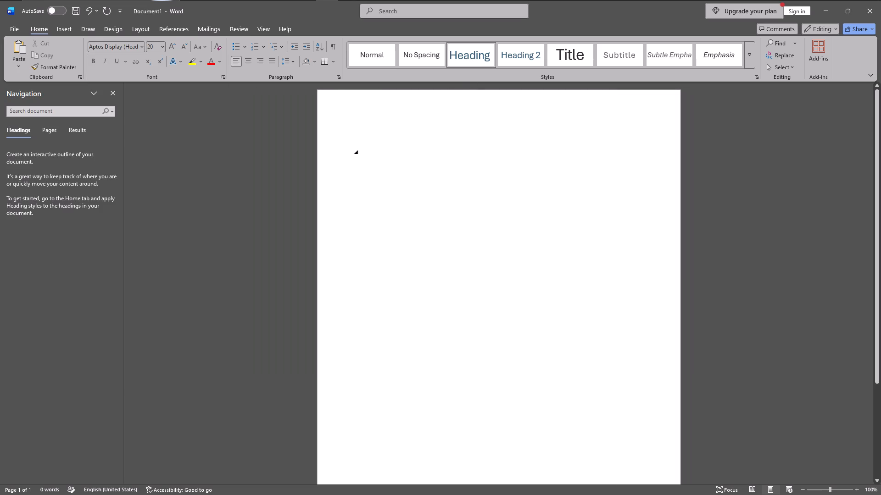
pyautogui.click(143, 44)
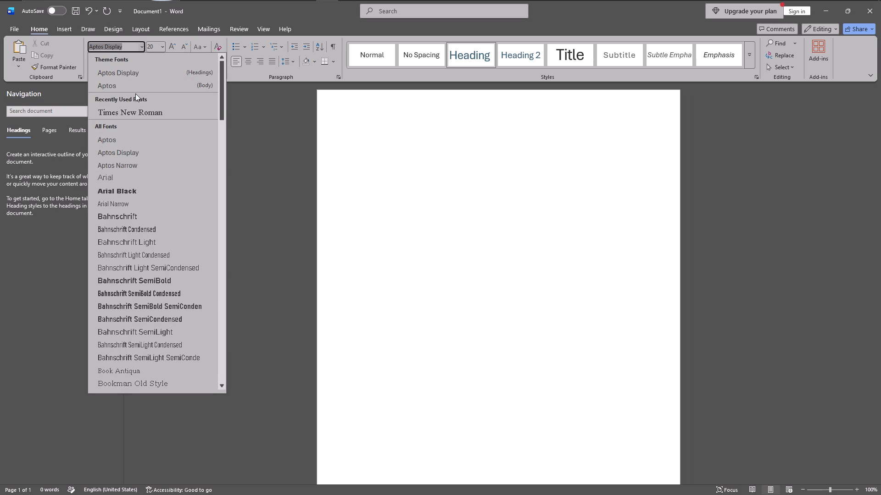
pyautogui.click(140, 106)
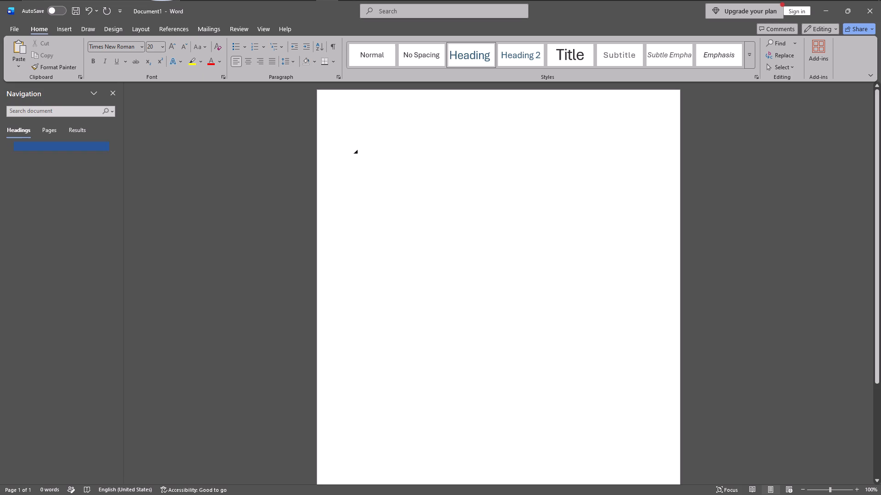
# Enter the heading text "Reccommendations For Tennex".
pyautogui.write('RW')
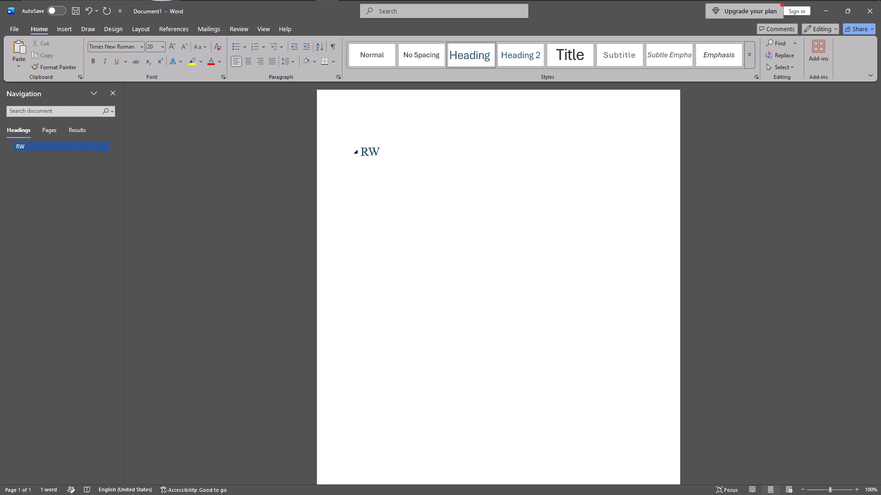
pyautogui.press('BackSpace')
pyautogui.press('e')
pyautogui.write('ccomme')
pyautogui.write('ndt')
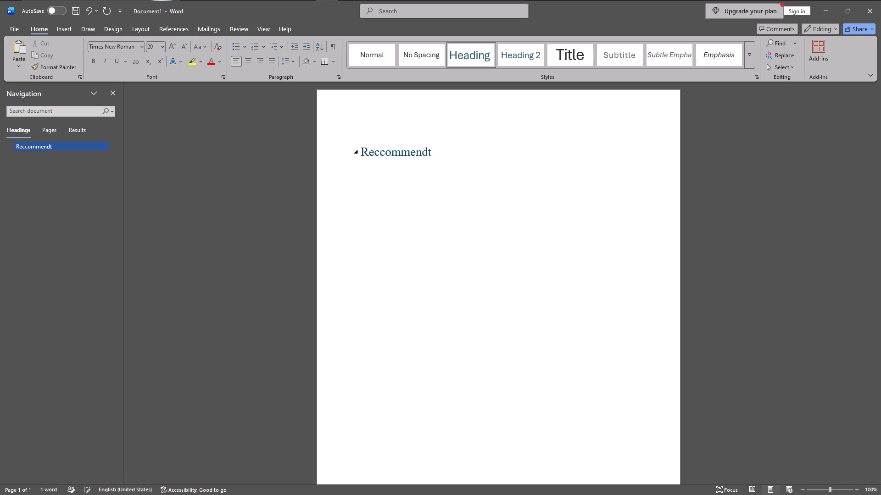
pyautogui.press('BackSpace')
pyautogui.press('a')
pyautogui.write('tions')
pyautogui.press('space')
pyautogui.write('Fr')
pyautogui.press('BackSpace')
pyautogui.write('or Tenne')
pyautogui.press('z')
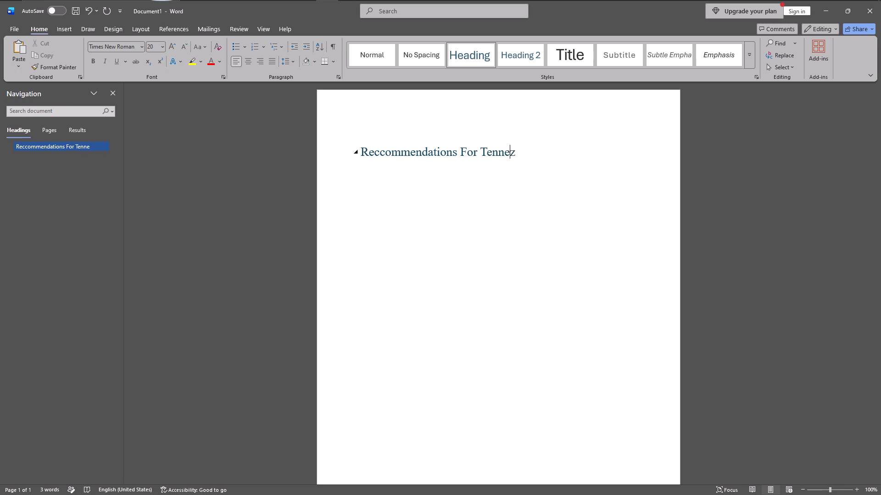
pyautogui.press('BackSpace')
pyautogui.press('x')
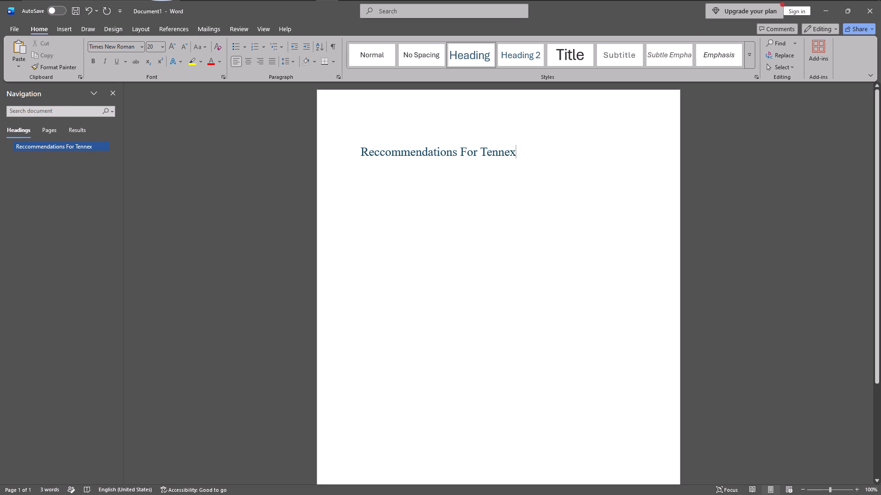
pyautogui.click(743, 205)
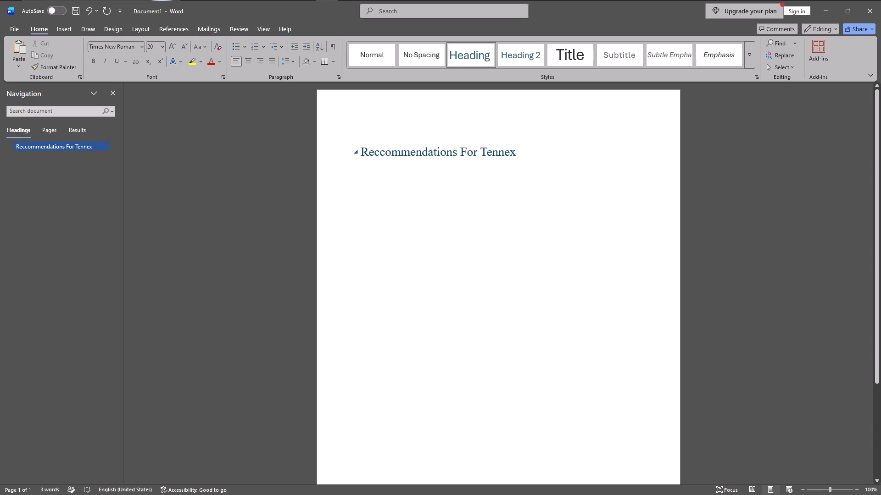
# Center the "Reccommendations For Tennex" heading on the page.
pyautogui.click(366, 154)
pyautogui.moveTo(528, 159); pyautogui.dragTo(366, 147)
pyautogui.click(243, 62)
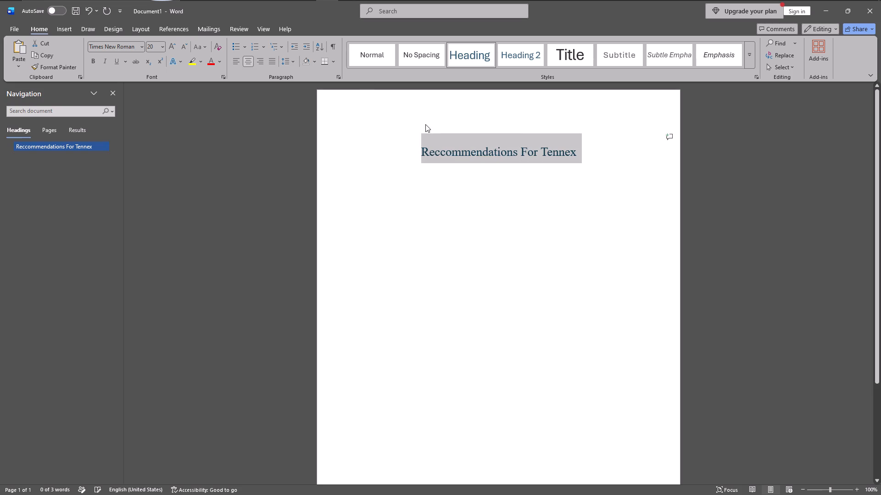
pyautogui.click(426, 120)
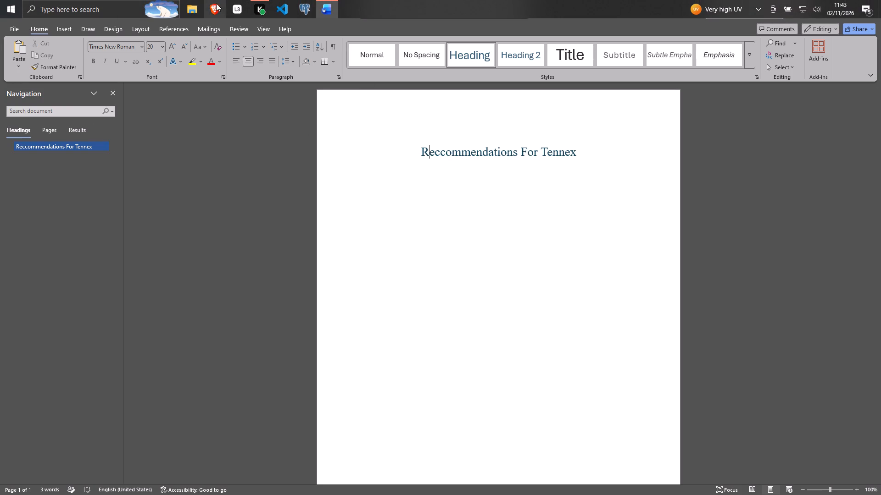
# Switch to File Explorer and rename the Tennex logo image in the Pictures folder as tennex-logo.
pyautogui.click(184, 9)
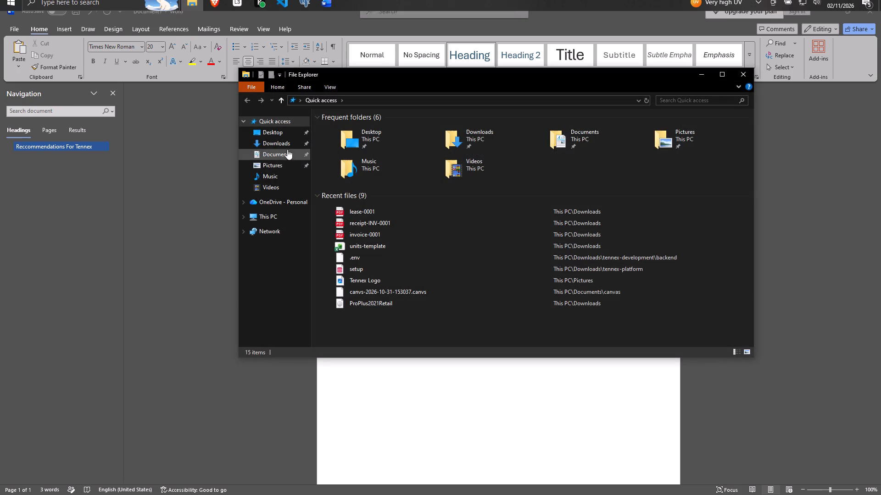
pyautogui.click(284, 164)
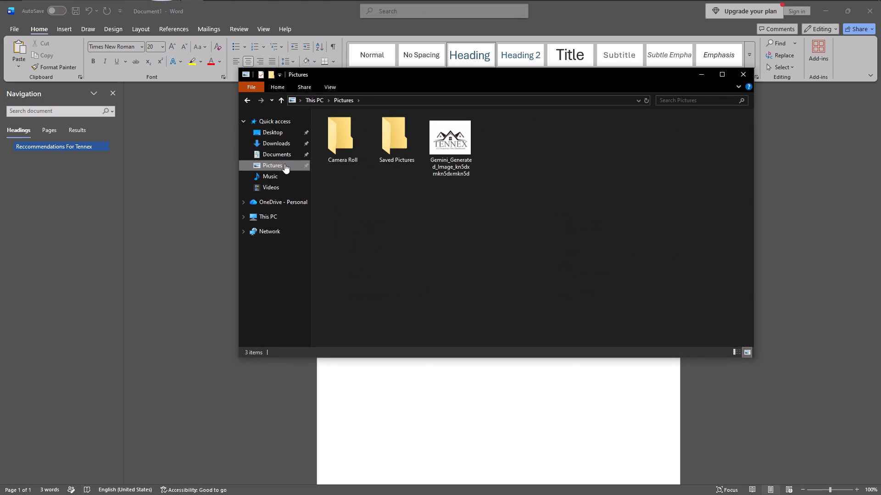
pyautogui.click(445, 162)
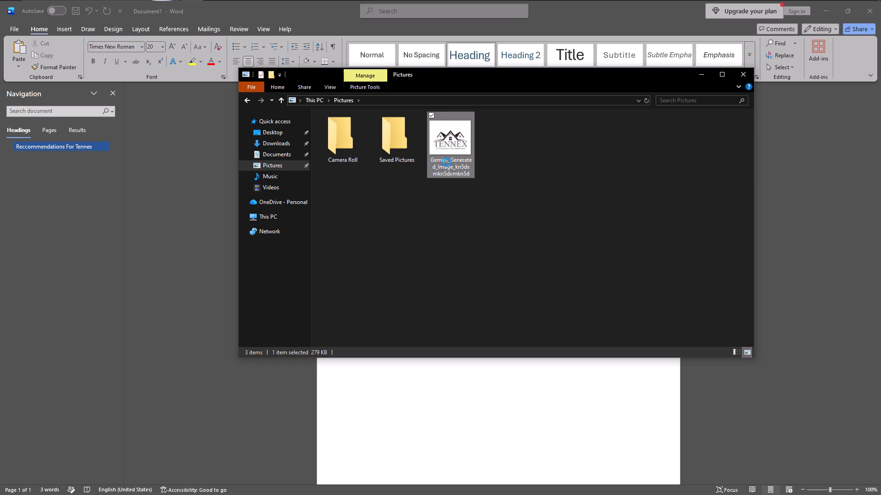
pyautogui.rightClick(454, 162)
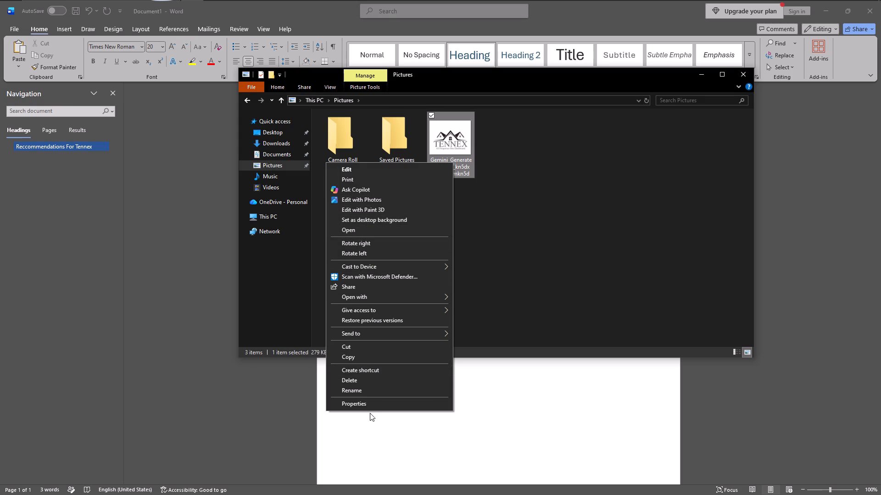
pyautogui.moveTo(374, 384); pyautogui.dragTo(370, 387)
pyautogui.click(369, 385)
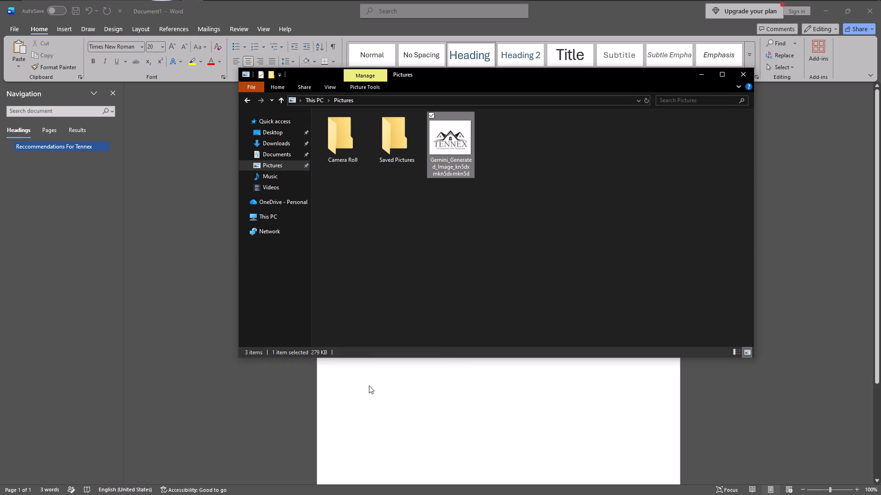
pyautogui.rightClick(454, 140)
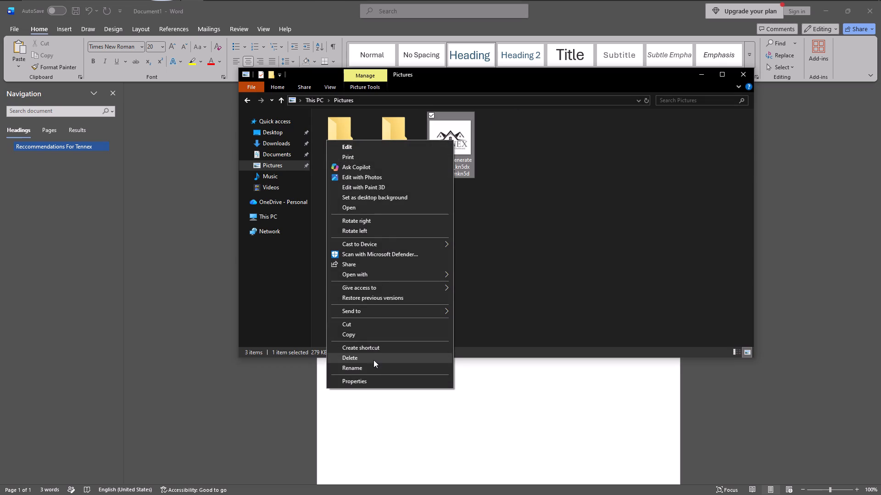
pyautogui.click(377, 366)
pyautogui.write('tenn')
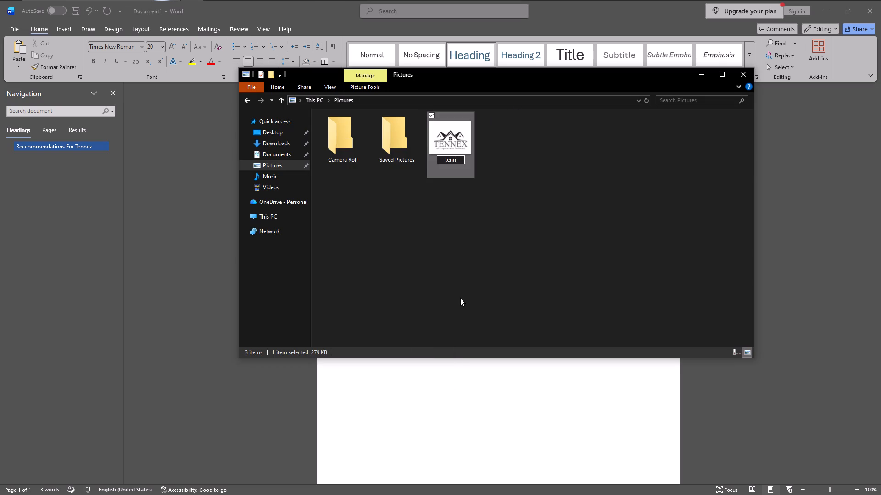
pyautogui.write('ex-')
pyautogui.write('logo')
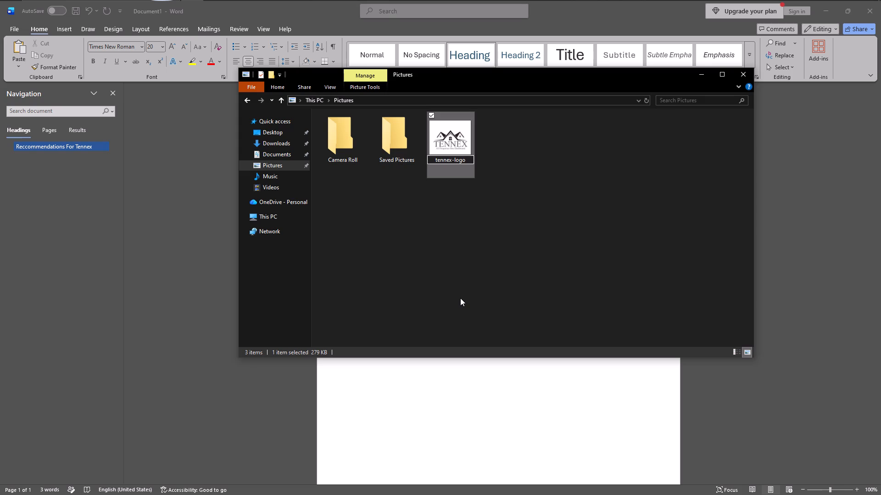
# Copy the tennex-logo image file and close the Pictures folder to return to the Word document.
pyautogui.rightClick(454, 144)
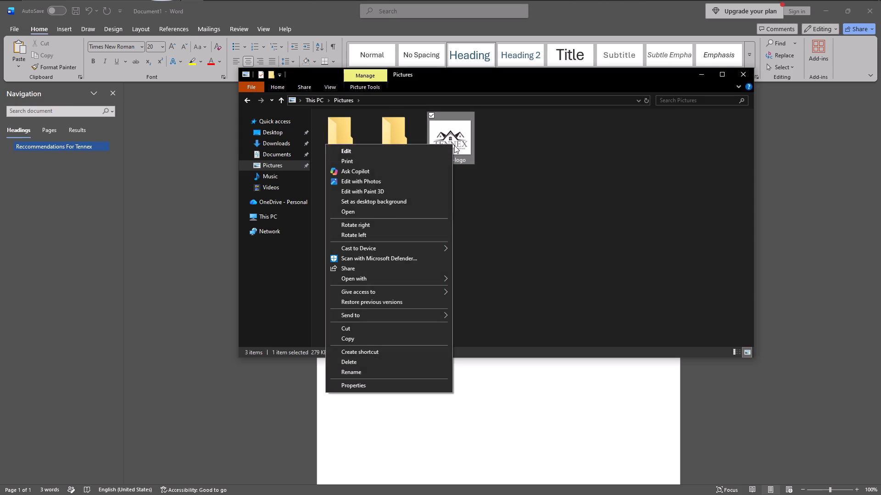
pyautogui.click(362, 339)
pyautogui.click(742, 71)
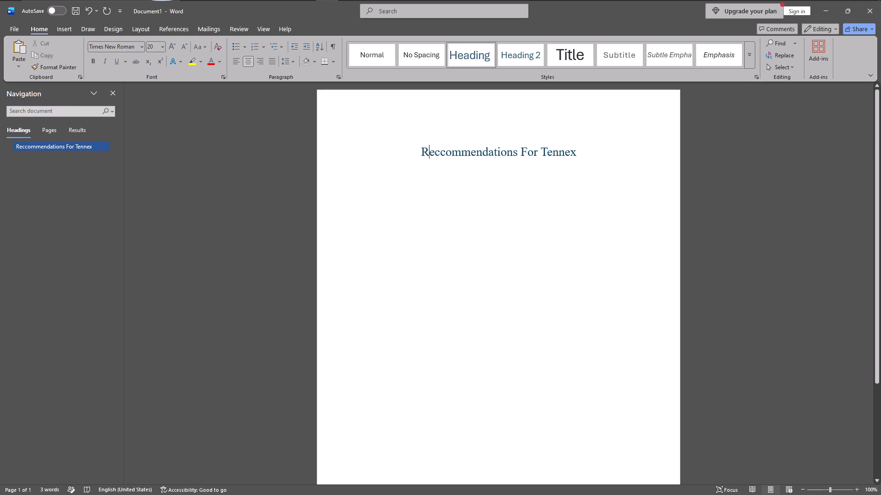
# Add a new line below the centered heading.
pyautogui.rightClick(380, 236)
pyautogui.click(602, 151)
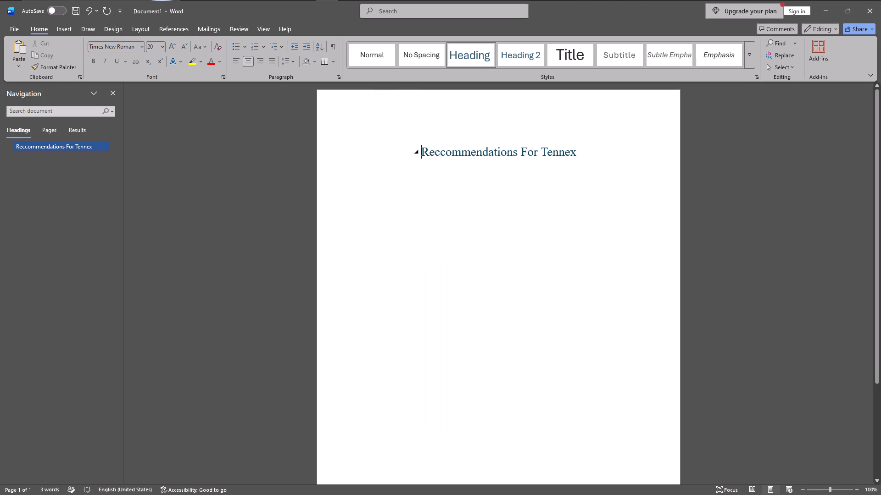
pyautogui.click(587, 156)
pyautogui.press('Return')
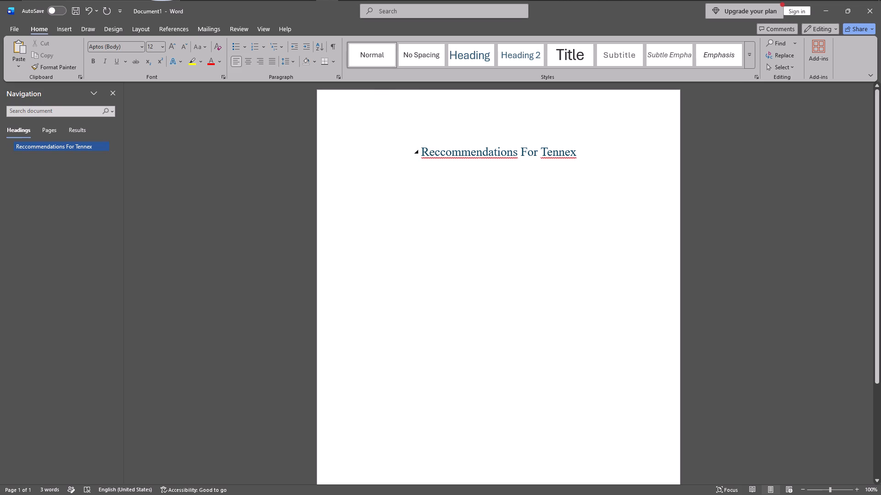
# Correct the spelling of the heading's first word to "Recommendations".
pyautogui.click(463, 150)
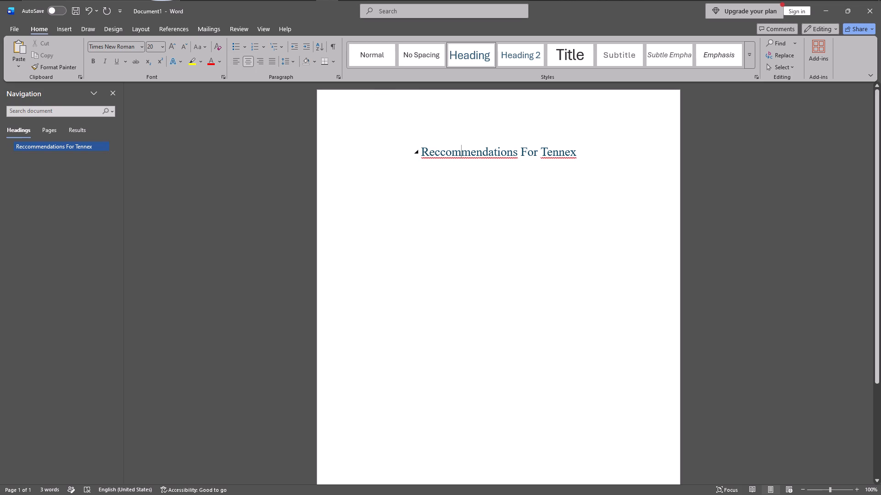
pyautogui.rightClick(452, 156)
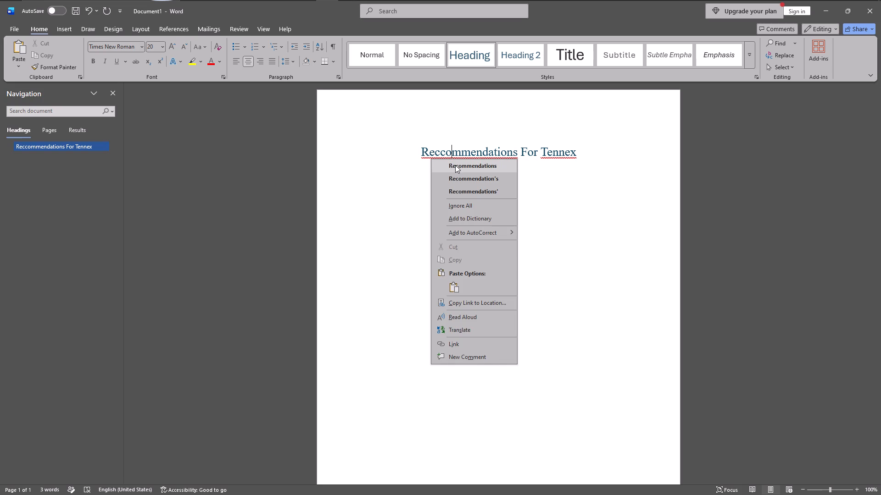
pyautogui.click(455, 165)
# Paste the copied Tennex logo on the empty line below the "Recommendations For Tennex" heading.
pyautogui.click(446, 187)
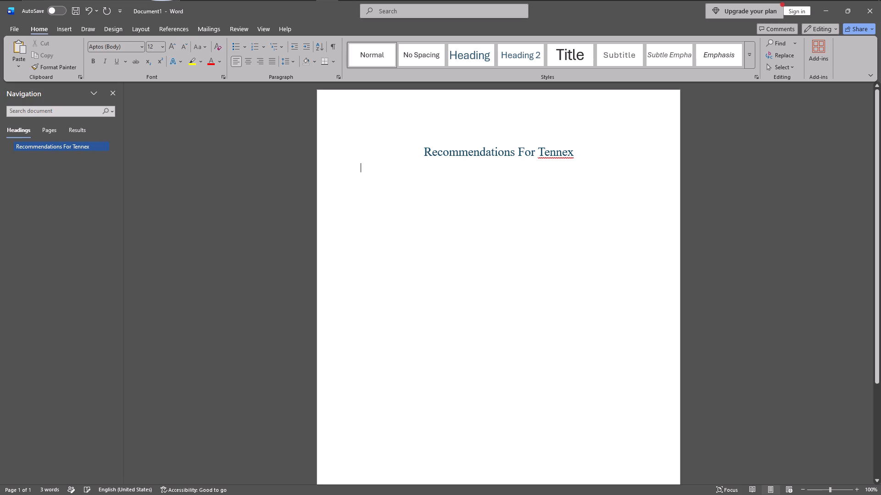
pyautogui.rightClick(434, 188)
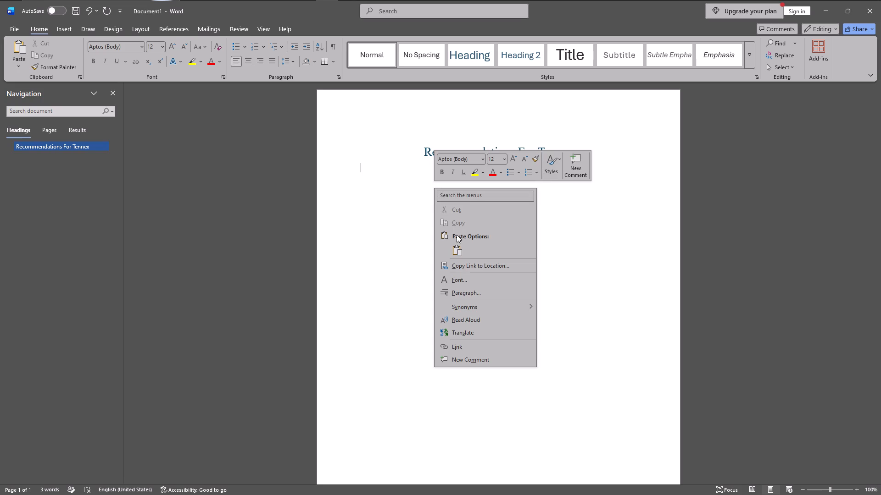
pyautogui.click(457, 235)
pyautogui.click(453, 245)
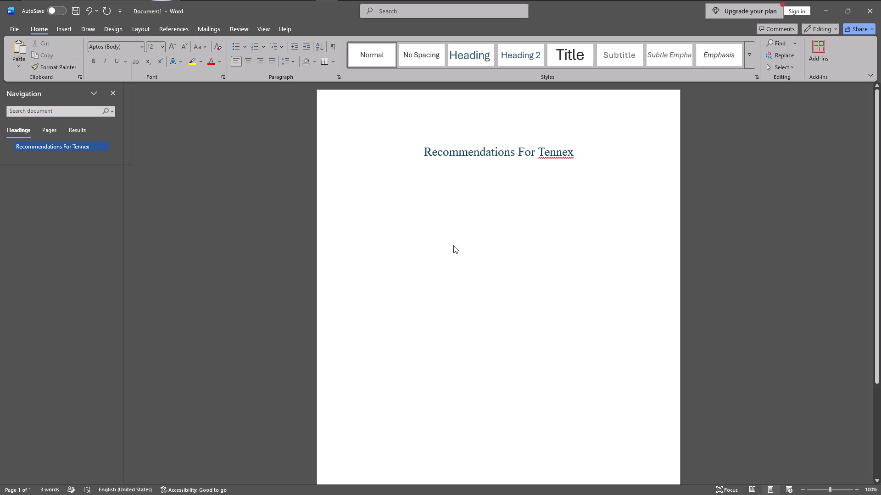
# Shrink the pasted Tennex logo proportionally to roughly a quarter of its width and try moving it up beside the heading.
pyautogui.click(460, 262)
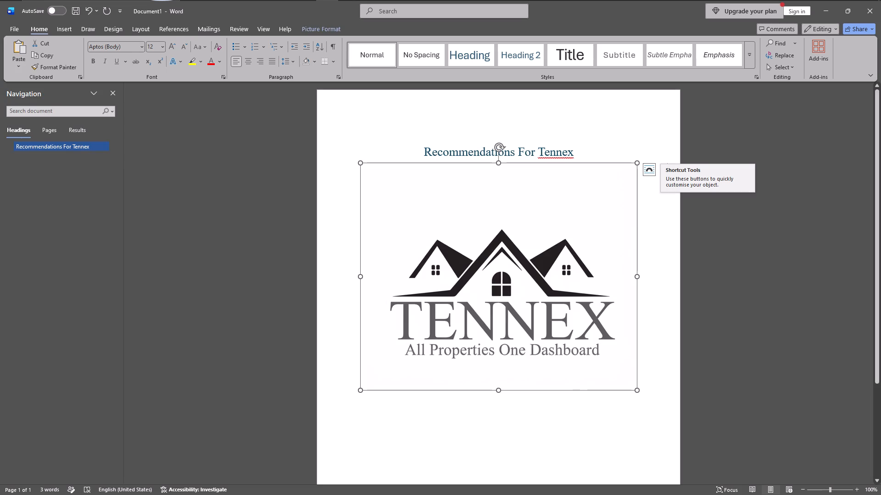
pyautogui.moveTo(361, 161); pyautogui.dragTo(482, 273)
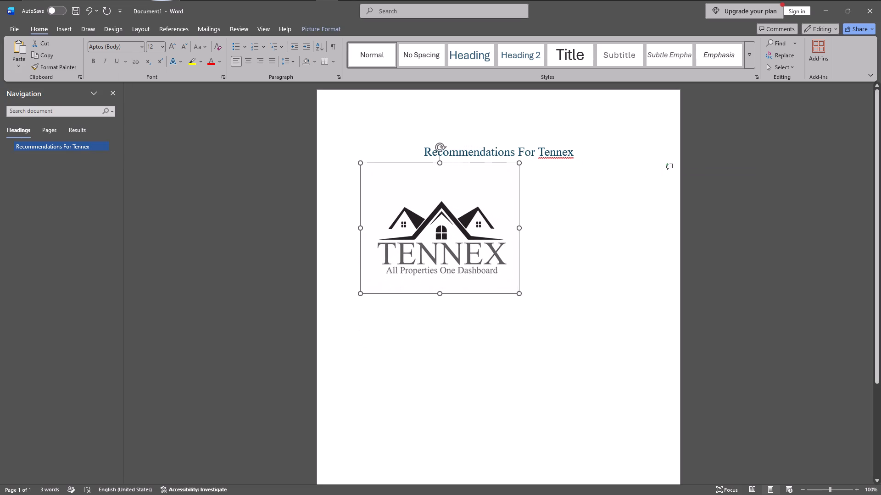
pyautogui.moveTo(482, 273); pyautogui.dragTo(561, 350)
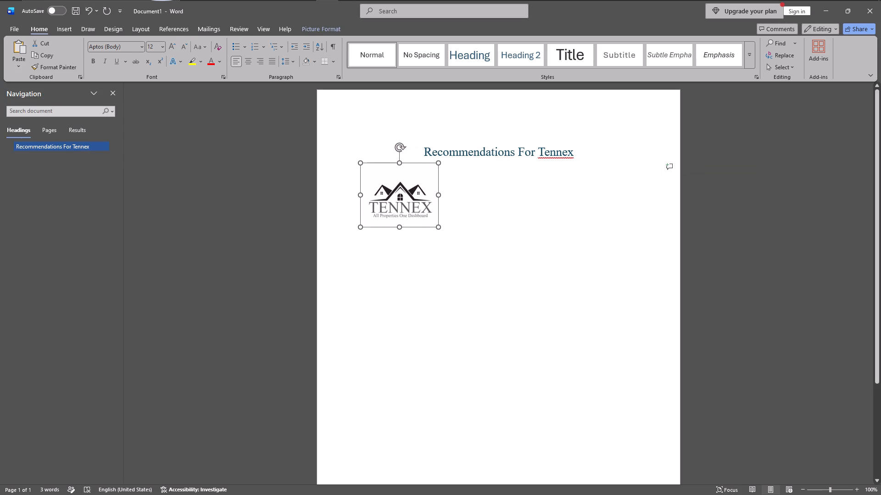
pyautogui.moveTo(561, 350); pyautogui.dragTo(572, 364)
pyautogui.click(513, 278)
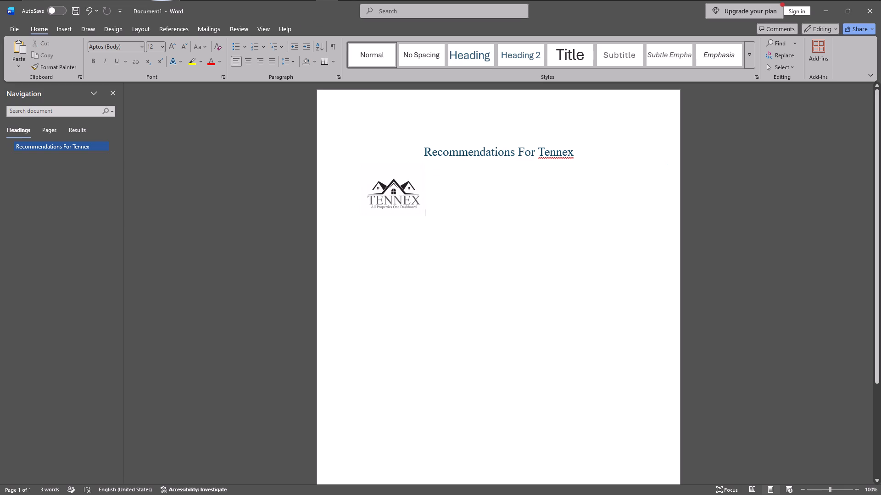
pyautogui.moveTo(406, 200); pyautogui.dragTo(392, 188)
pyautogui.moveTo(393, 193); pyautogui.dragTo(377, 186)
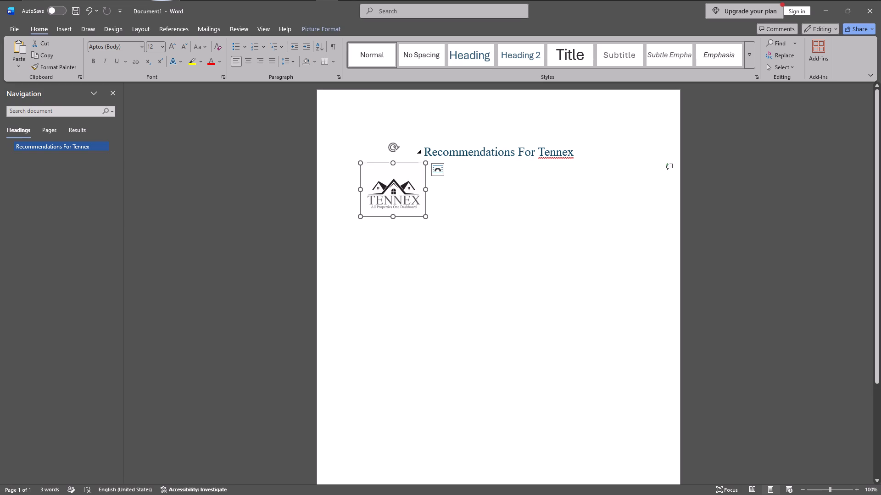
# Cut the "Recommendations For Tennex" heading out of the document.
pyautogui.moveTo(422, 151); pyautogui.dragTo(530, 157)
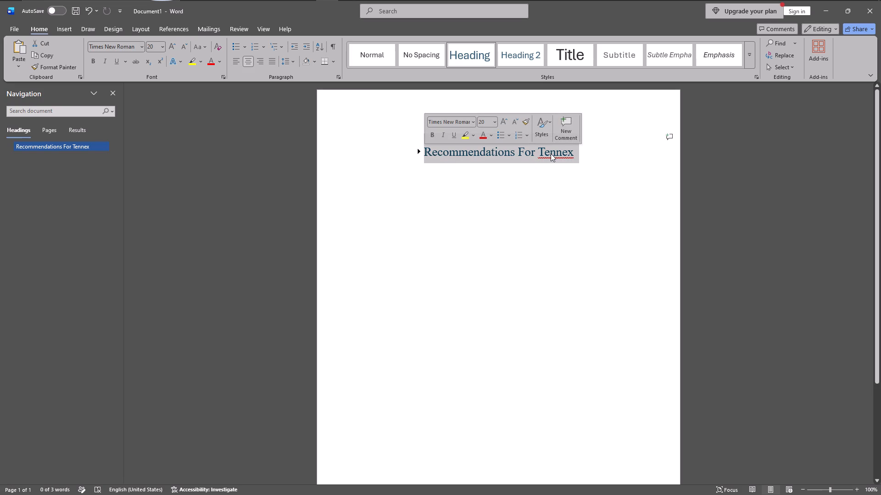
pyautogui.hotkey('ctrl', 'x')
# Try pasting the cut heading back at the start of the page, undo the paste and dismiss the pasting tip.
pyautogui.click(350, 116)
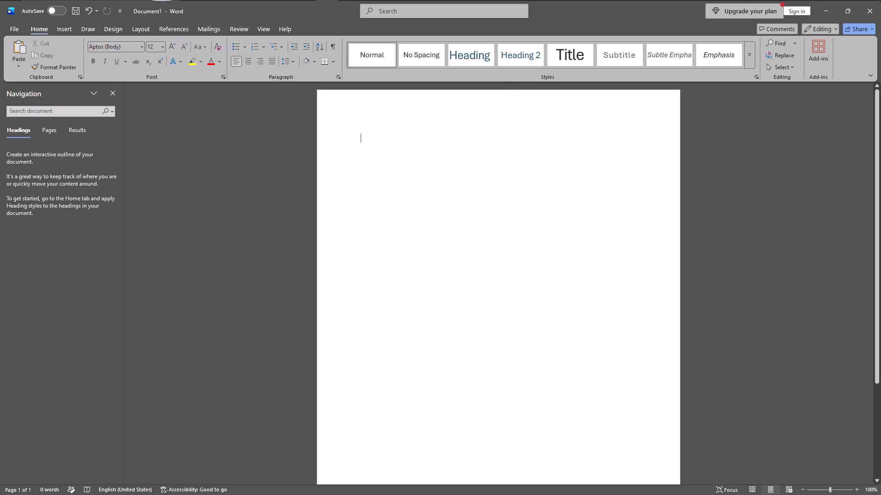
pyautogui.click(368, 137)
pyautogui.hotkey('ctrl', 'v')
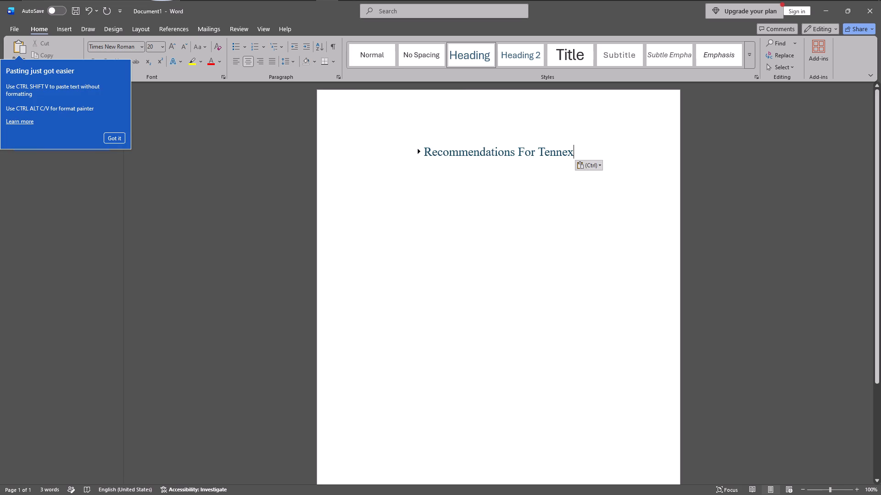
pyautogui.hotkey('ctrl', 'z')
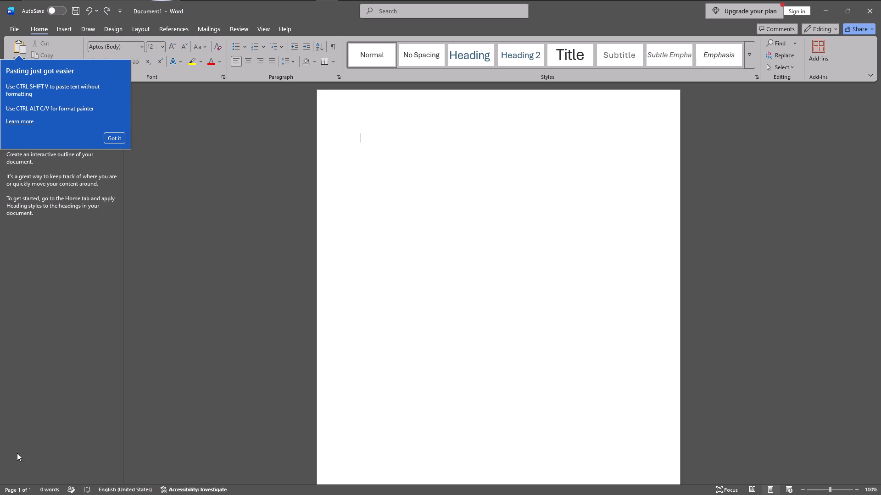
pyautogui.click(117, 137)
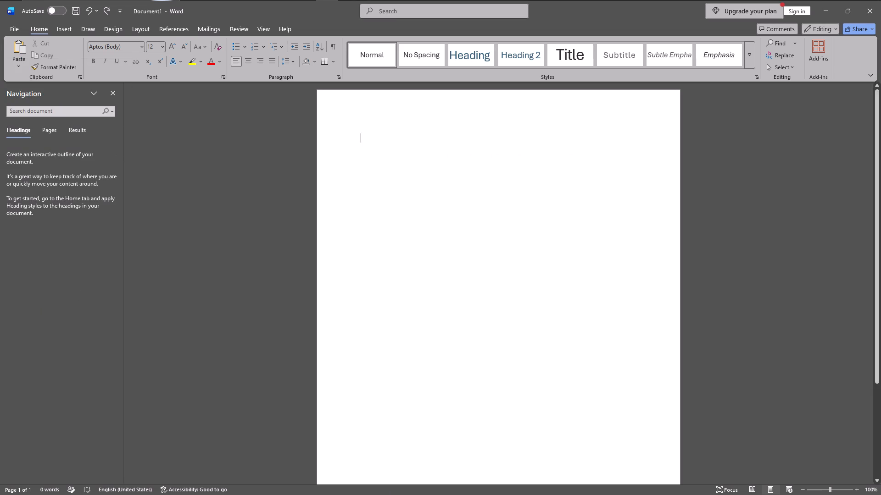
# Apply the first-level Heading style to the empty first line.
pyautogui.click(461, 56)
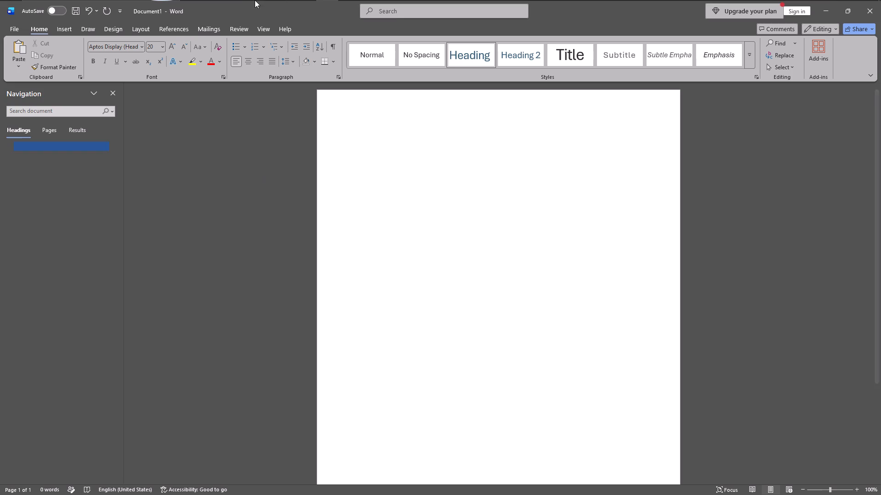
# Copy the Tennex logo image from the Pictures folder in File Explorer and paste it into the document's empty heading line.
pyautogui.click(186, 3)
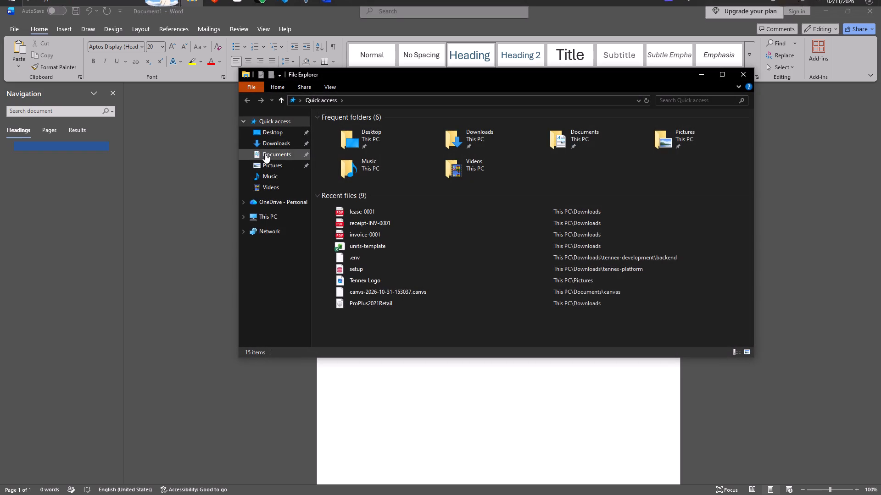
pyautogui.click(268, 164)
pyautogui.rightClick(456, 148)
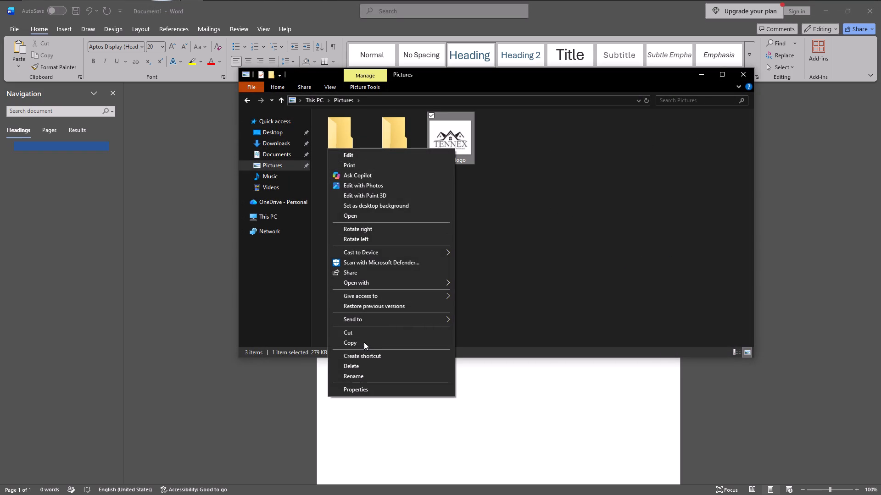
pyautogui.click(364, 342)
pyautogui.click(739, 71)
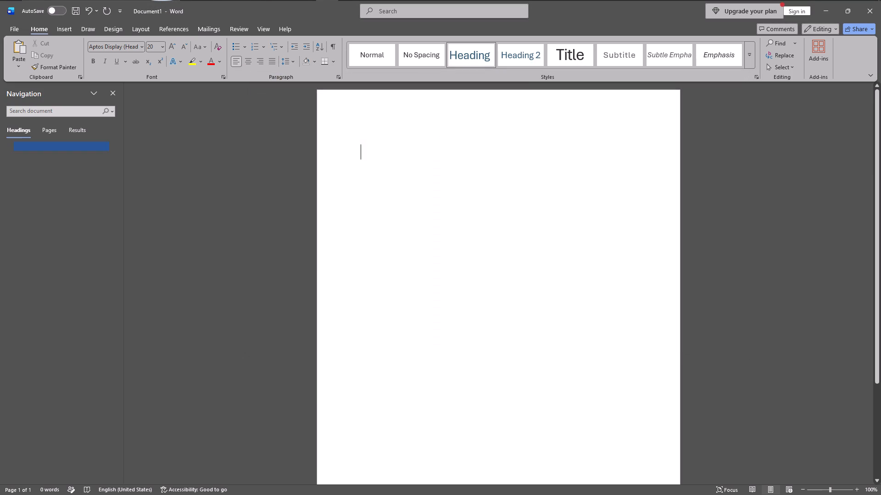
pyautogui.hotkey('ctrl', 'v')
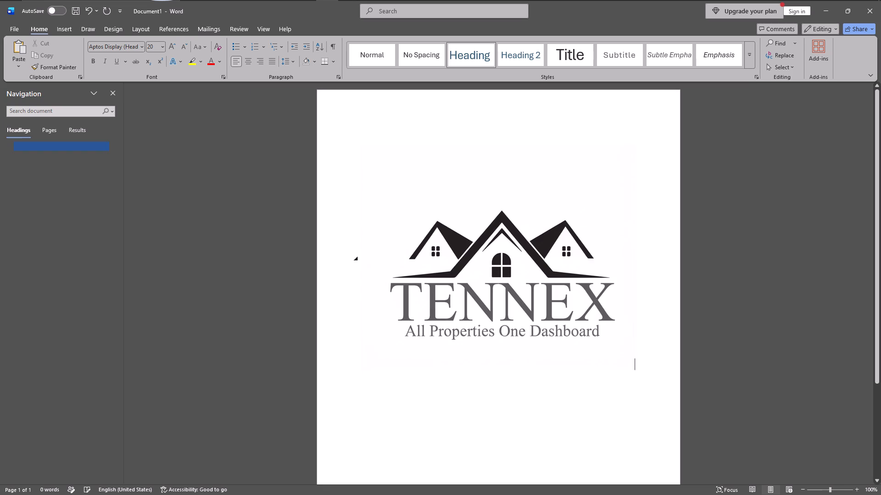
# Shrink the Tennex logo proportionally to a small picture, just under a quarter of its pasted width, at the page's left margin.
pyautogui.click(463, 234)
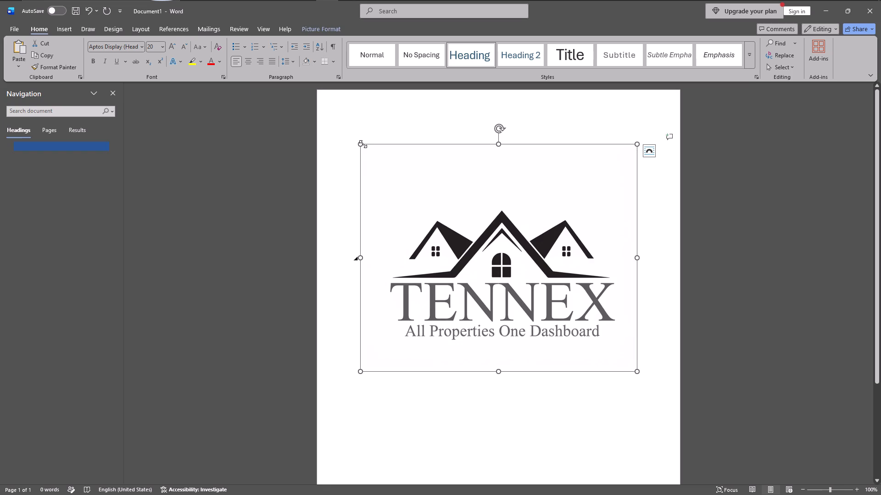
pyautogui.moveTo(363, 144); pyautogui.dragTo(573, 346)
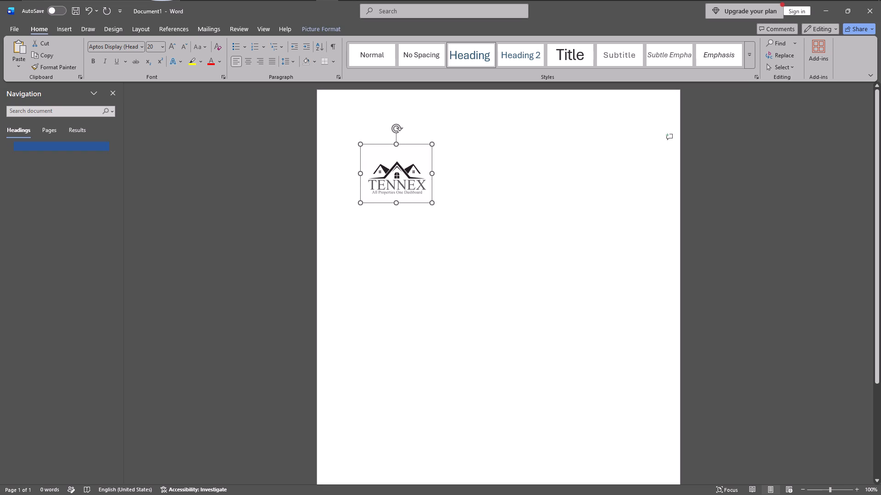
pyautogui.moveTo(573, 346); pyautogui.dragTo(576, 339)
pyautogui.moveTo(396, 169); pyautogui.dragTo(377, 158)
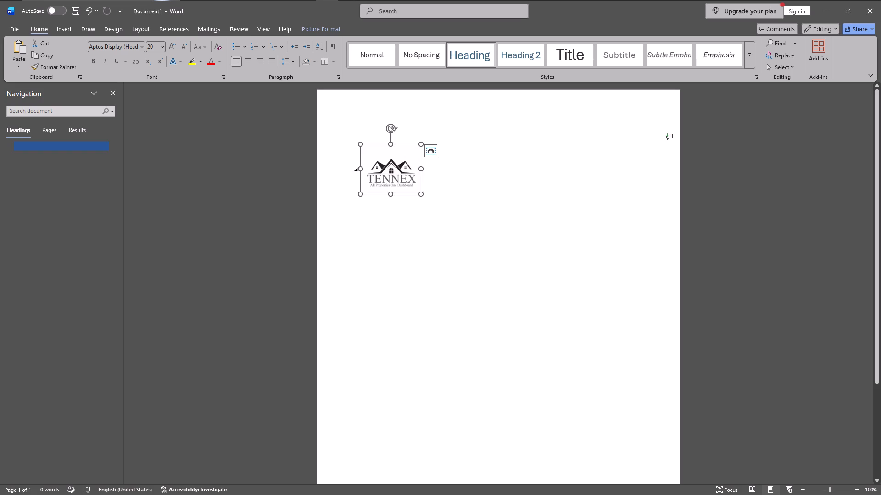
# Add the heading text "Tennex" in Times New Roman directly after the logo, using the first-level Heading style.
pyautogui.click(435, 180)
pyautogui.click(457, 163)
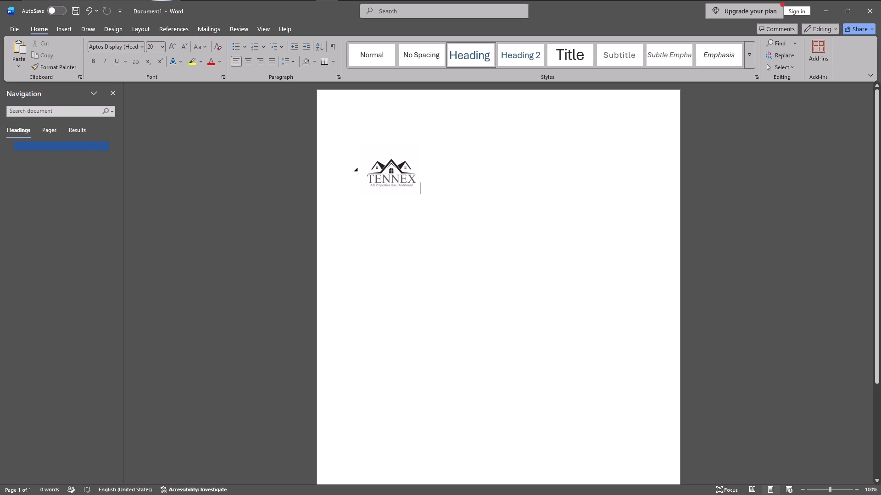
pyautogui.click(458, 55)
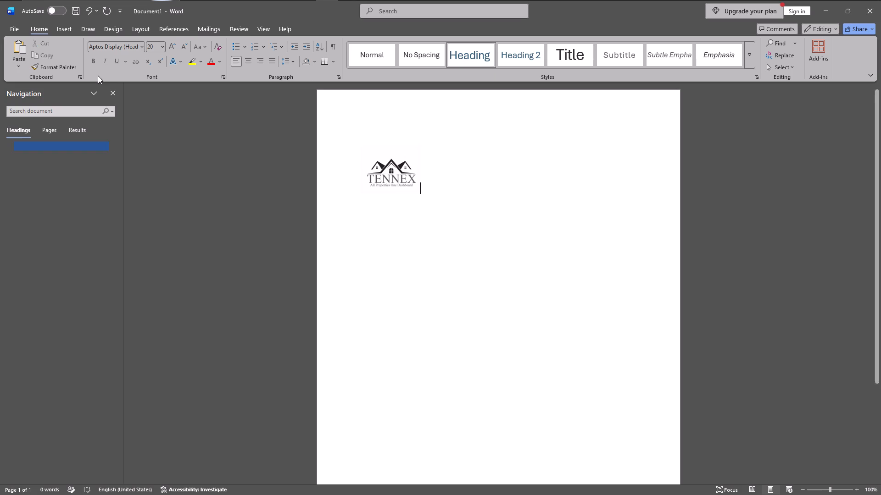
pyautogui.click(138, 46)
pyautogui.click(139, 47)
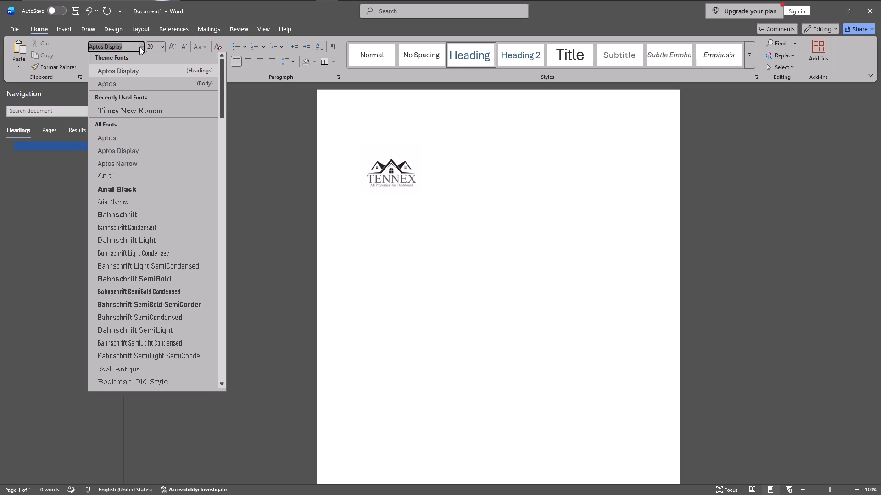
pyautogui.click(127, 107)
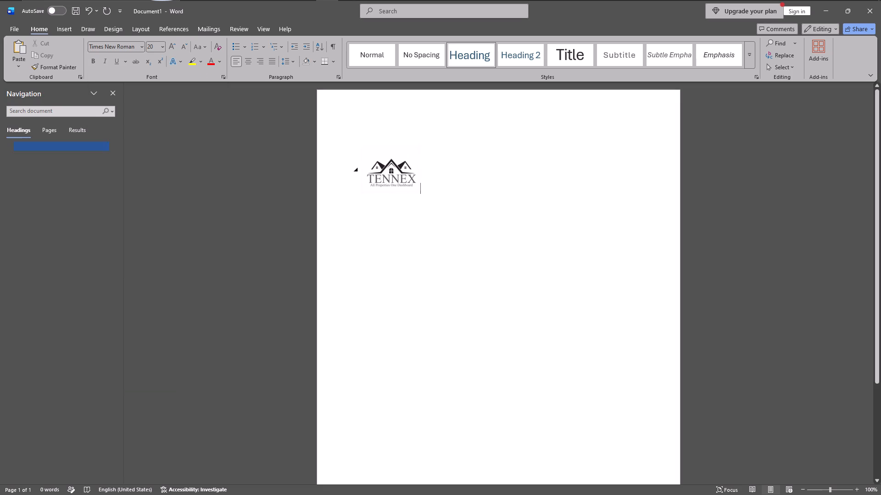
pyautogui.write('Te')
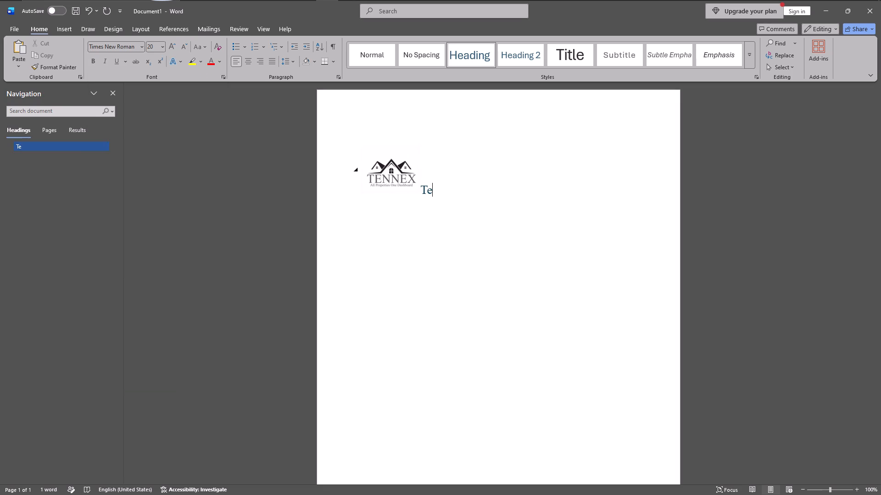
pyautogui.write('nnex')
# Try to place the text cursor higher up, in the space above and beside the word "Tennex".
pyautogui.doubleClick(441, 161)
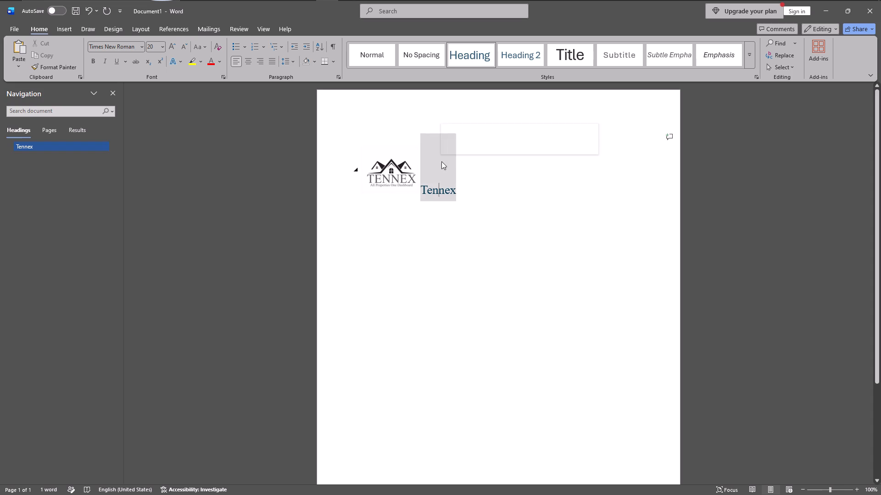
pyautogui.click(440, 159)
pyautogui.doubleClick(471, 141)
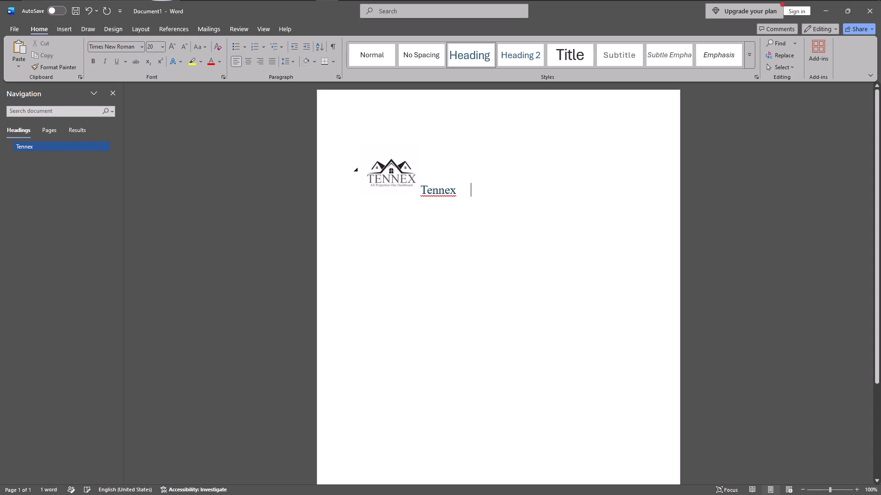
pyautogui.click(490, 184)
# Delete the word "Tennex" beside the logo.
pyautogui.moveTo(456, 191); pyautogui.dragTo(420, 189)
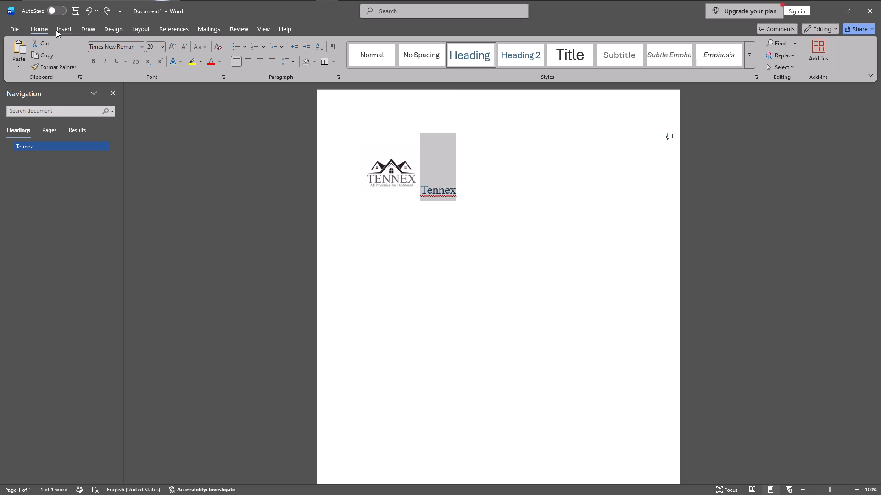
pyautogui.click(178, 27)
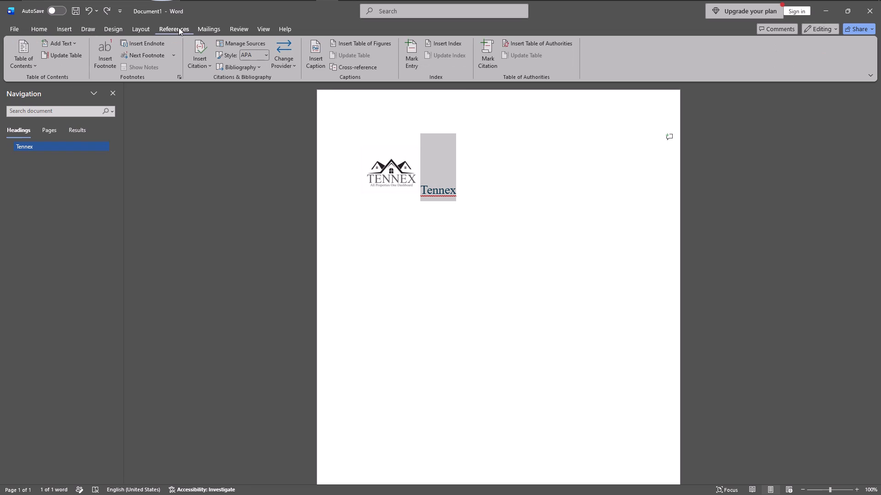
pyautogui.click(44, 31)
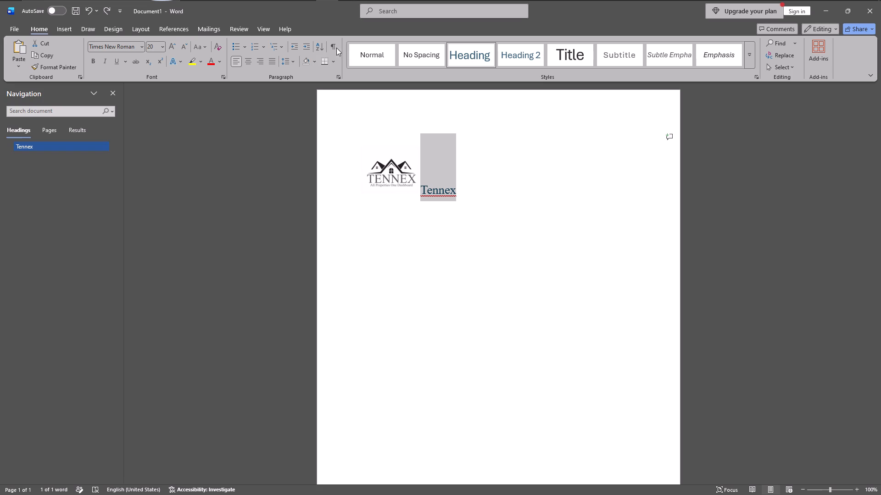
pyautogui.click(489, 164)
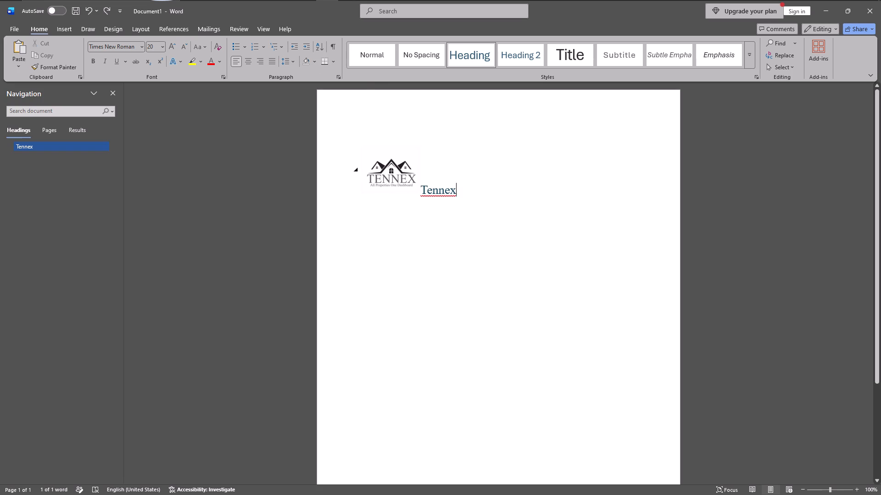
pyautogui.moveTo(467, 193); pyautogui.dragTo(413, 182)
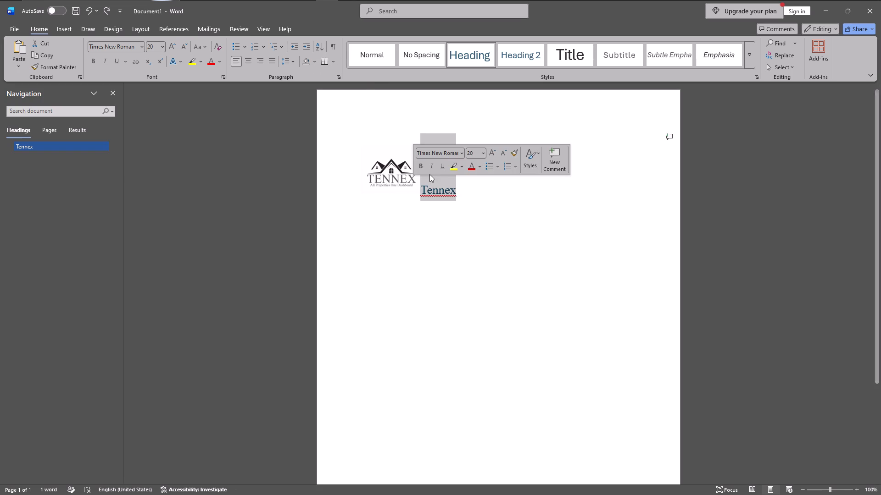
pyautogui.click(512, 191)
pyautogui.moveTo(468, 192); pyautogui.dragTo(424, 187)
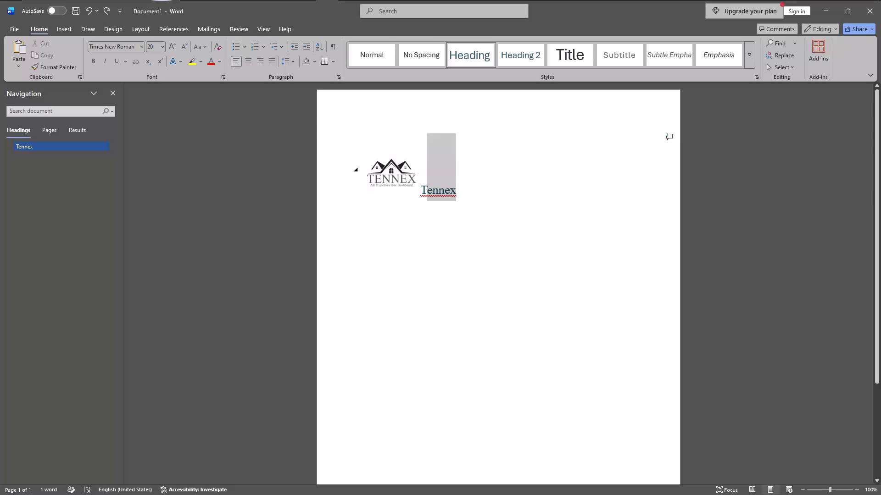
pyautogui.moveTo(424, 187); pyautogui.dragTo(416, 182)
pyautogui.press('BackSpace')
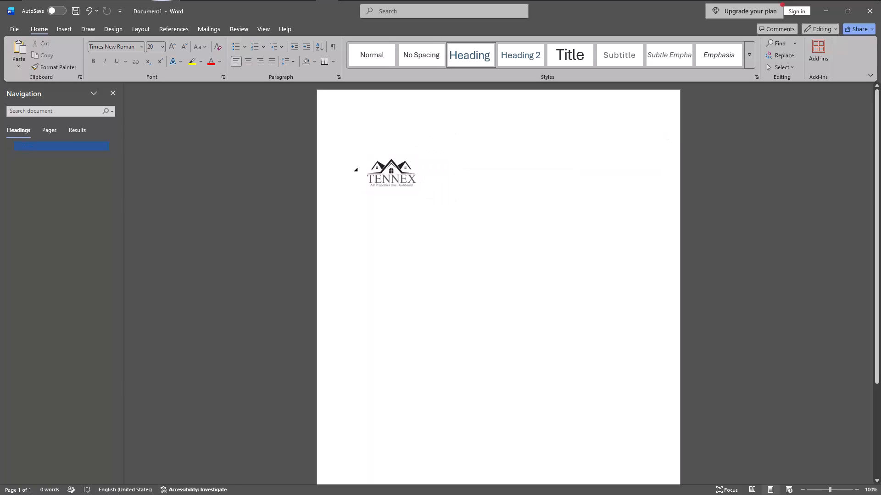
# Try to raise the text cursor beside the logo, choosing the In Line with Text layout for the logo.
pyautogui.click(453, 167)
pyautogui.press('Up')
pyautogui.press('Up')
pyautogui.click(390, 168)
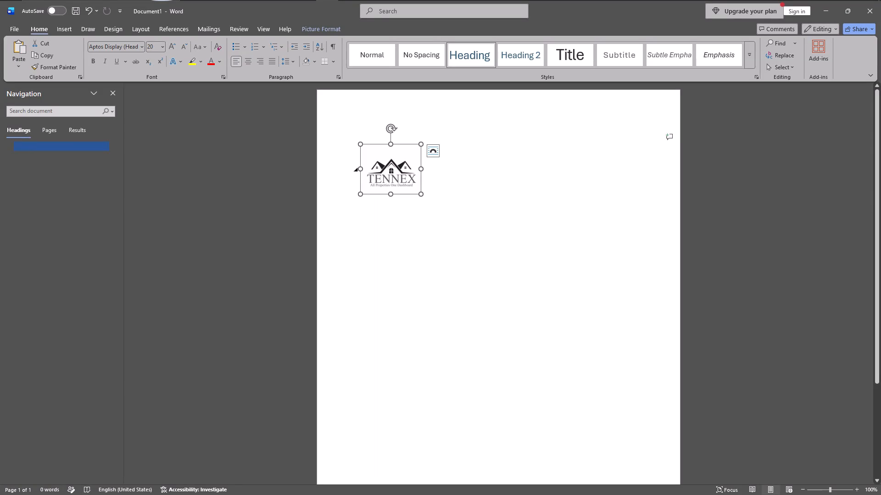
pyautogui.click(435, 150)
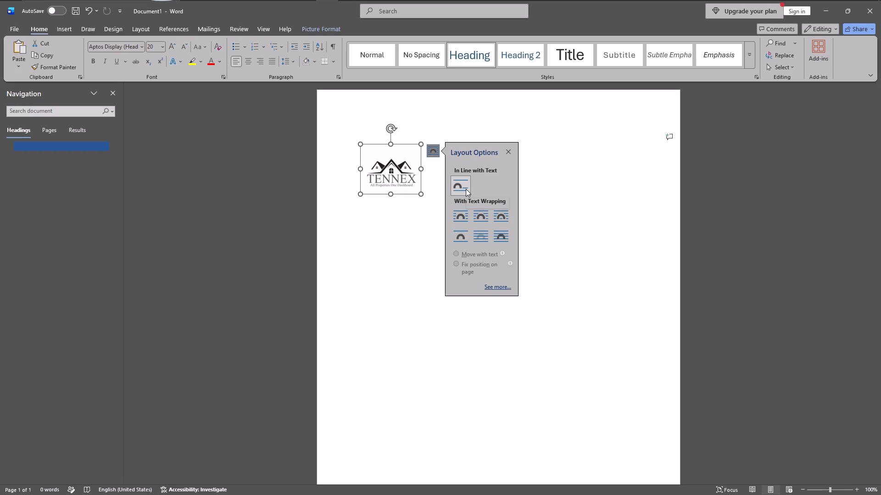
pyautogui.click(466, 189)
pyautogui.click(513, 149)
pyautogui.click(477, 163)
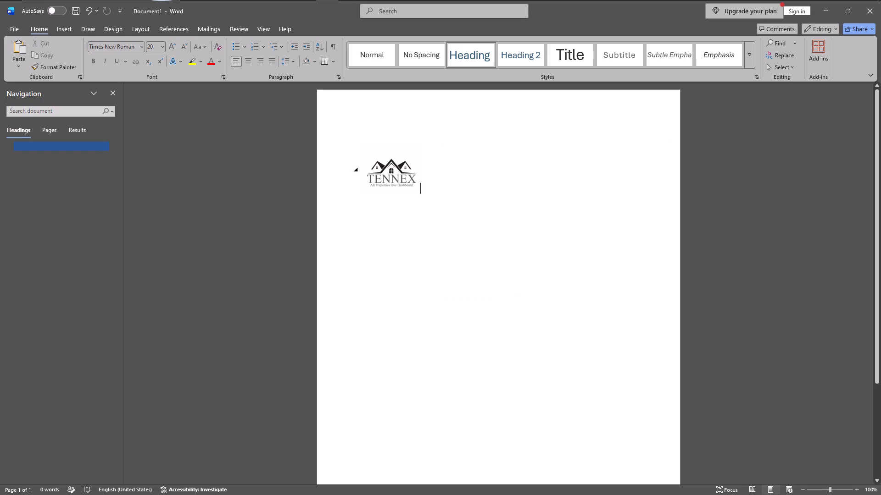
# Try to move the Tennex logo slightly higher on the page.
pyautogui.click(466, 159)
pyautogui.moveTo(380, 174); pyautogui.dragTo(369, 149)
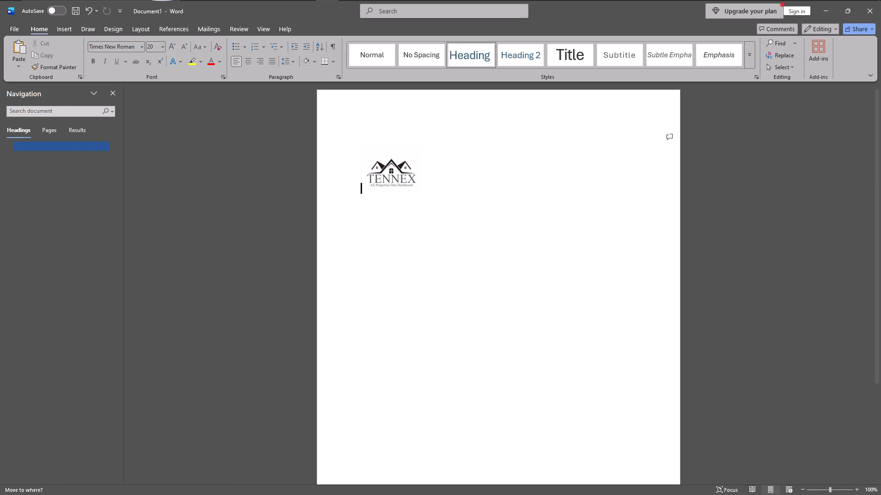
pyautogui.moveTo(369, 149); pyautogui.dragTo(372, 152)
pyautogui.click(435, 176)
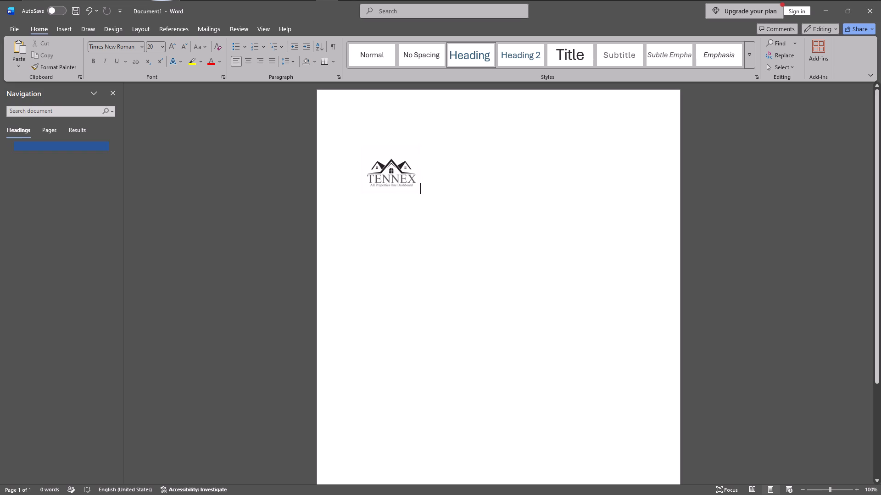
# Enter the heading text "TENNEX" in capitals directly after the logo, and start a new paragraph with one empty line between.
pyautogui.click(68, 29)
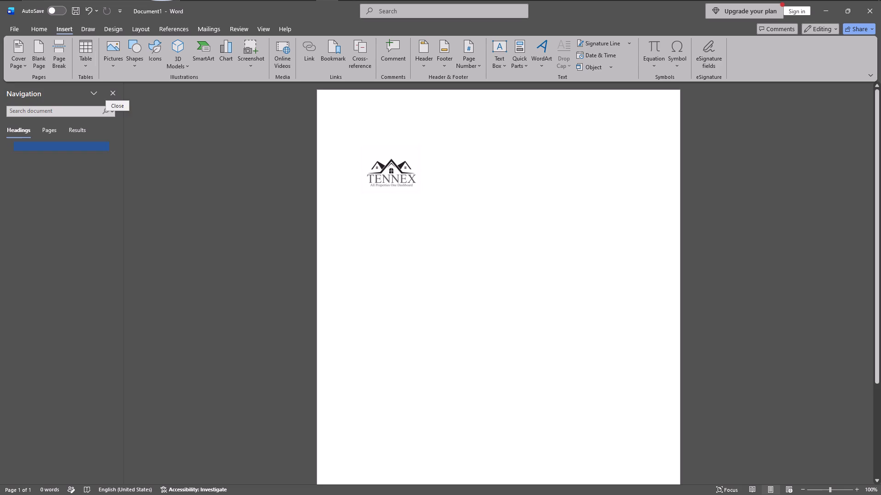
pyautogui.click(245, 170)
pyautogui.click(452, 176)
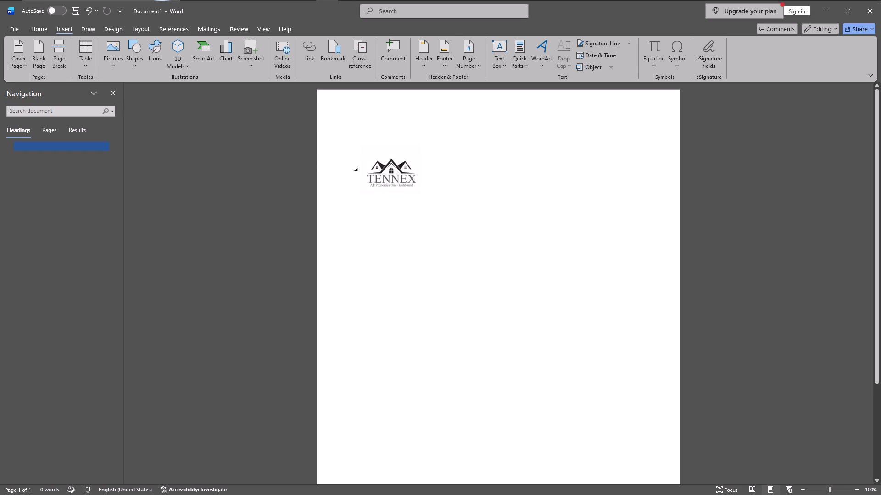
pyautogui.write('TE')
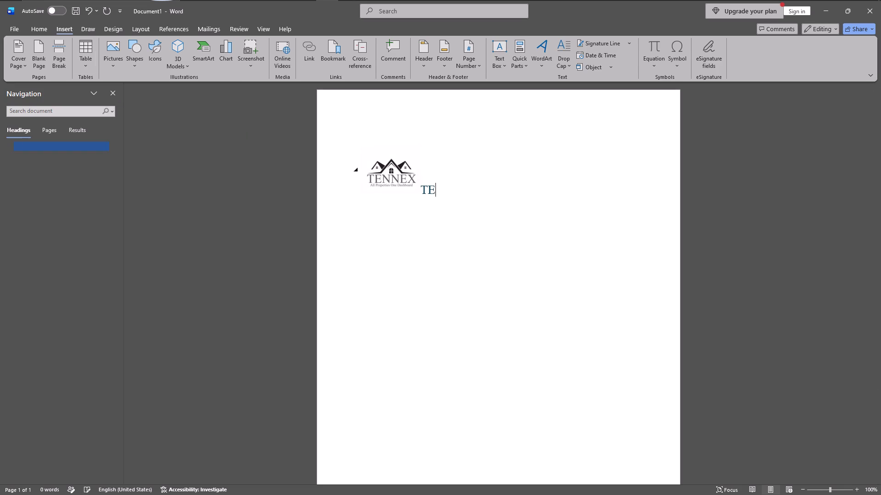
pyautogui.write('NNEX')
pyautogui.press('Return')
pyautogui.press('Return')
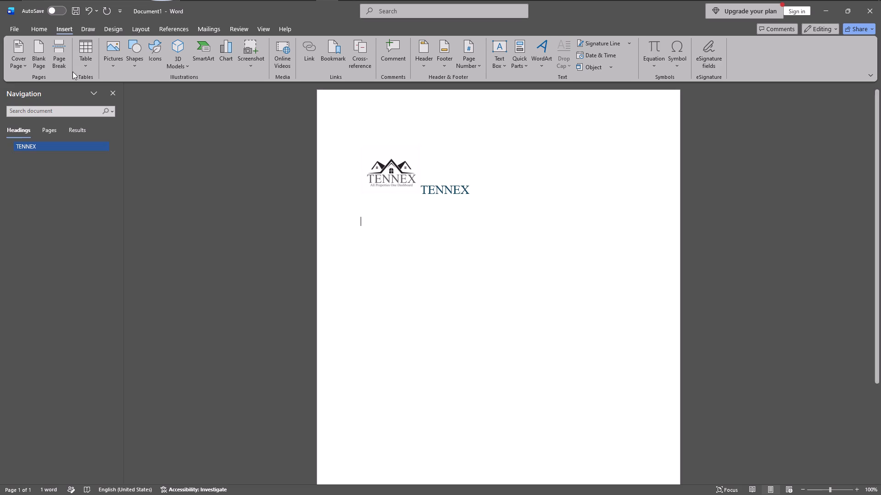
# Add "RECOMMENDATIONS FOR IMPROVEMENT" in the first-level Heading style below "TENNEX", followed by an empty line and a new paragraph.
pyautogui.click(37, 23)
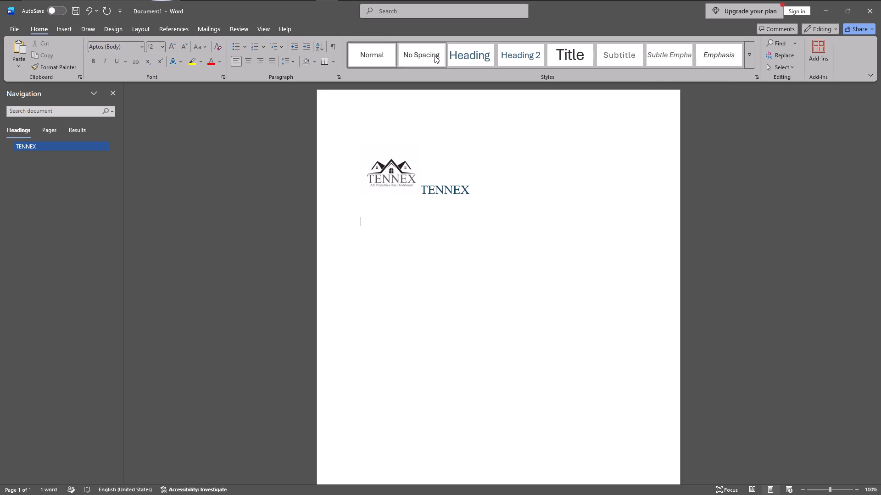
pyautogui.click(477, 56)
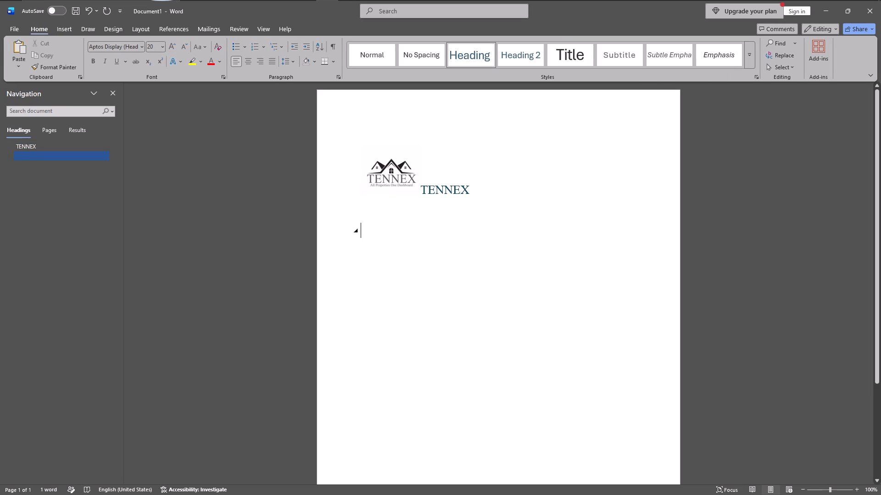
pyautogui.write('RW')
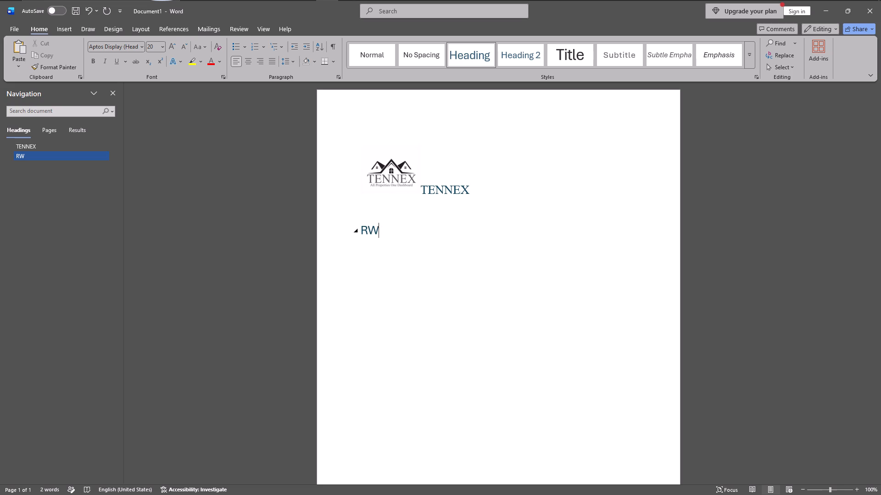
pyautogui.press('e')
pyautogui.write('CCOM')
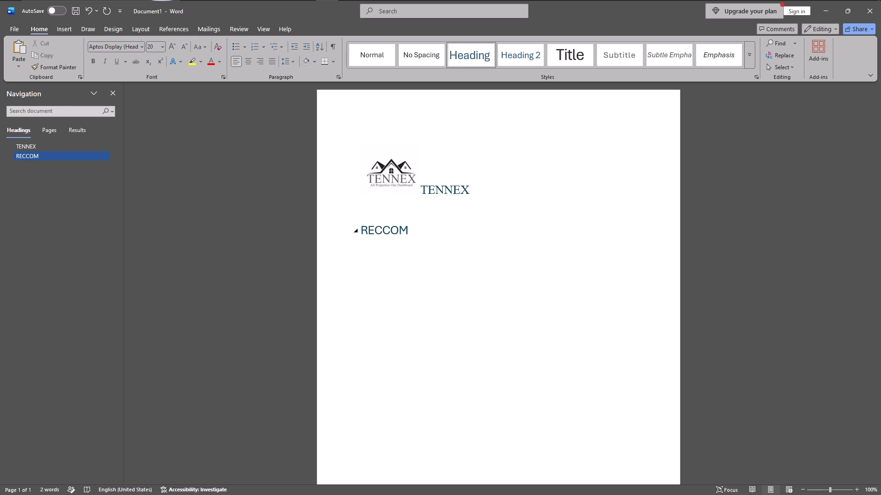
pyautogui.write('EN')
pyautogui.press('BackSpace')
pyautogui.press('BackSpace')
pyautogui.press('BackSpace')
pyautogui.press('BackSpace')
pyautogui.press('BackSpace')
pyautogui.write('OMMEN')
pyautogui.write('DATIONS')
pyautogui.press('space')
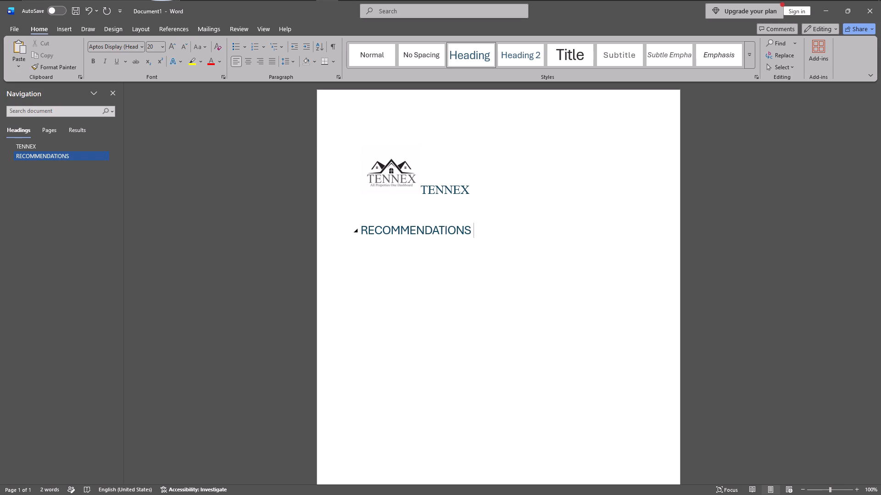
pyautogui.write('FOR')
pyautogui.press('space')
pyautogui.write('IMPRO')
pyautogui.write('VW')
pyautogui.press('BackSpace')
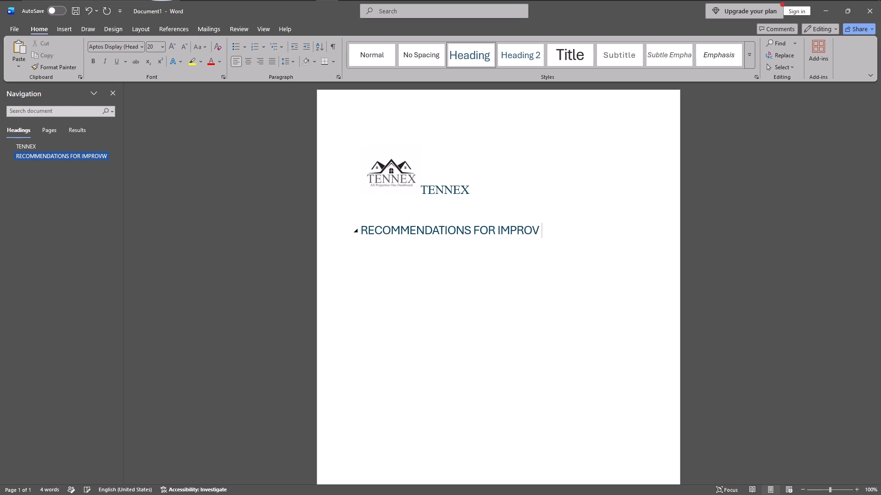
pyautogui.write('EMENT')
pyautogui.press('Return')
pyautogui.press('Return')
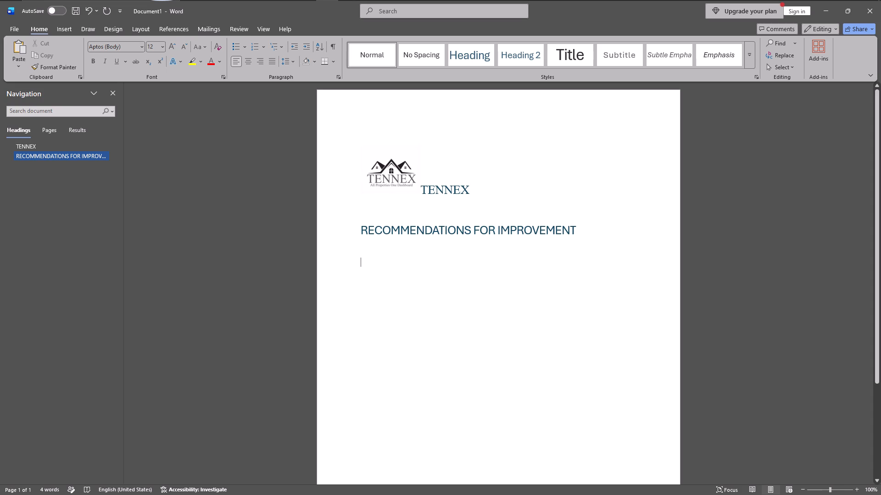
# Set the font of the "RECOMMENDATIONS FOR IMPROVEMENT" heading to Times New Roman.
pyautogui.moveTo(587, 233); pyautogui.dragTo(394, 227)
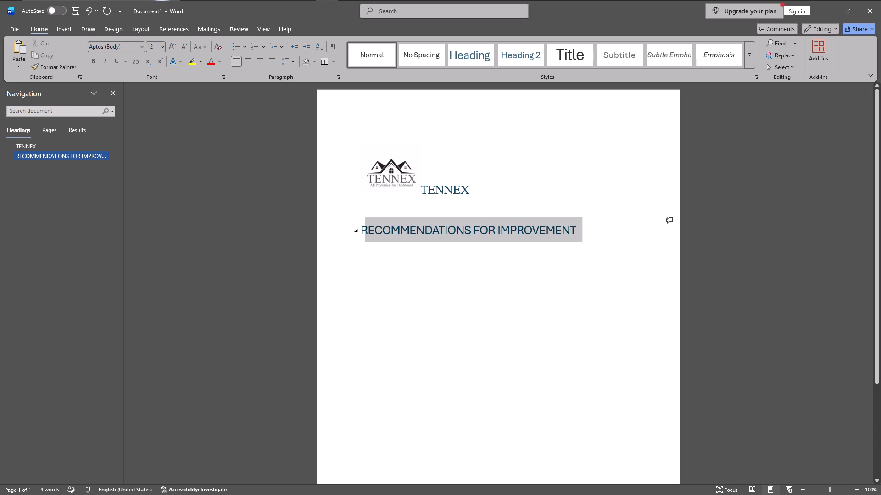
pyautogui.moveTo(394, 227); pyautogui.dragTo(385, 230)
pyautogui.click(144, 46)
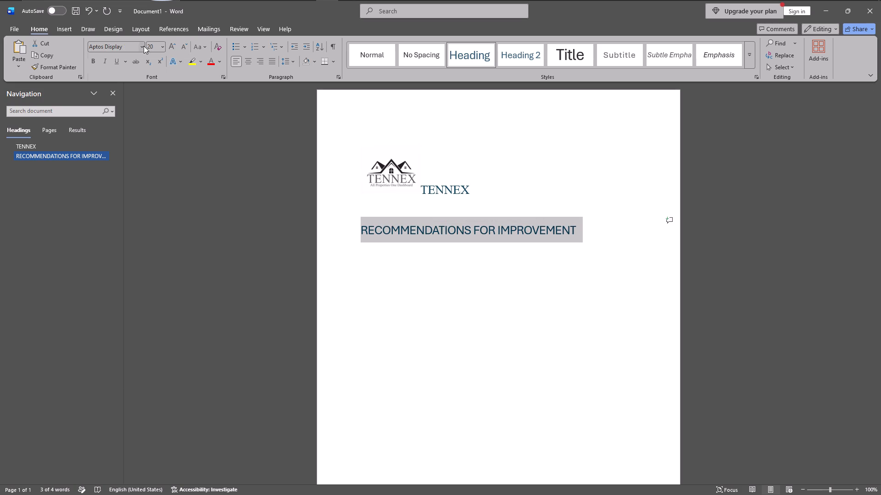
pyautogui.click(139, 112)
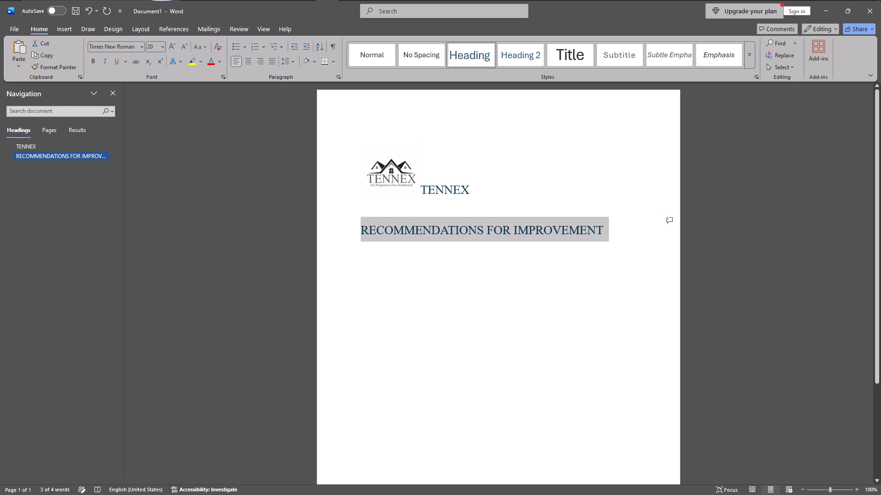
# Set Times New Roman at size 12 as the default font for all documents based on the Normal template.
pyautogui.hotkey('ctrl', 'd')
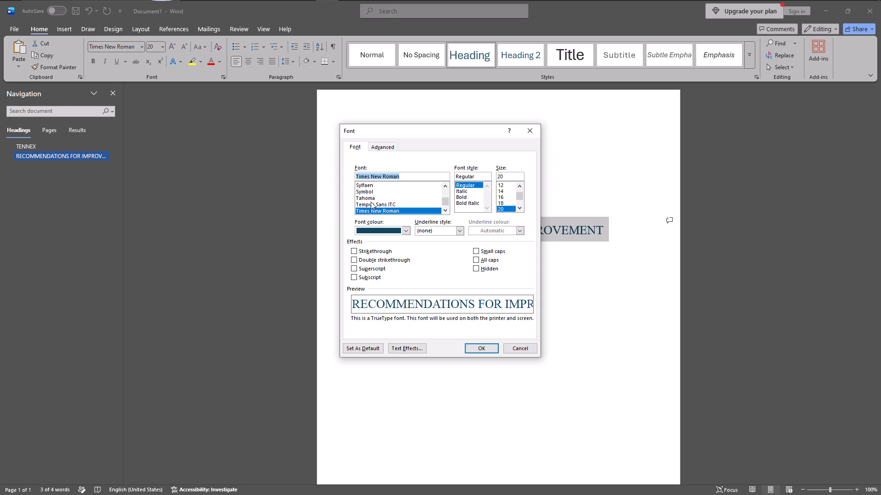
pyautogui.click(502, 186)
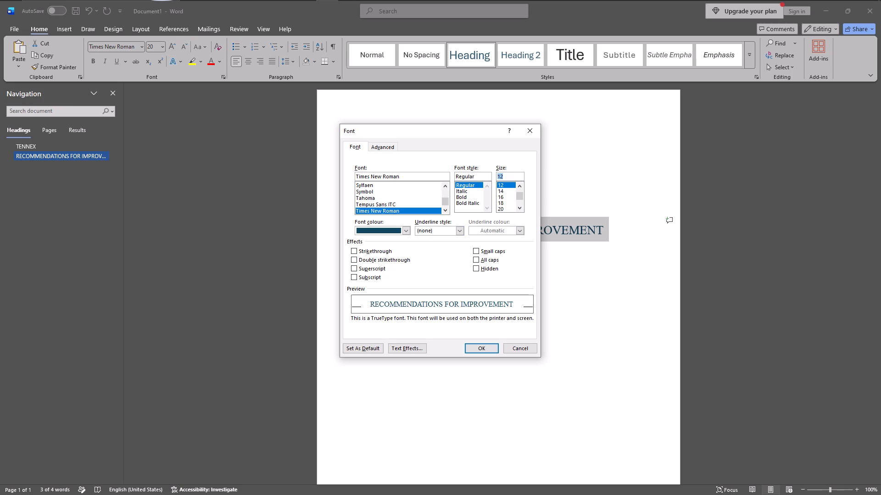
pyautogui.click(372, 350)
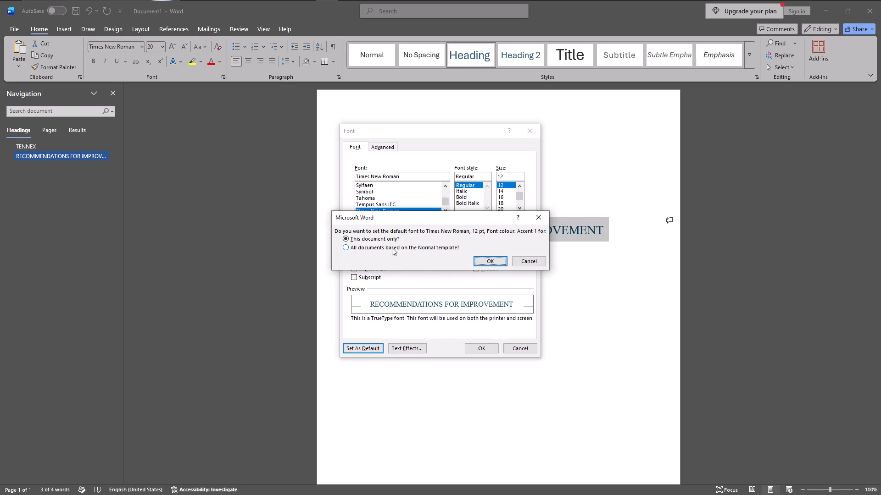
pyautogui.click(341, 246)
pyautogui.click(346, 246)
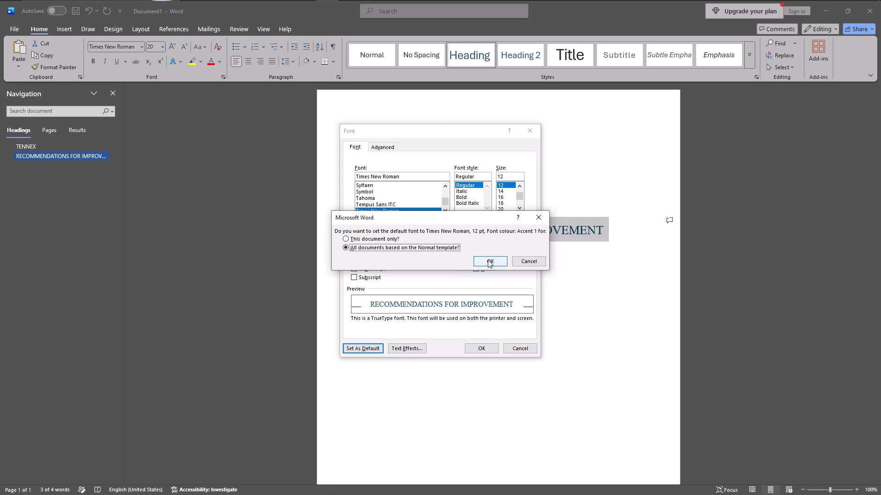
pyautogui.click(487, 259)
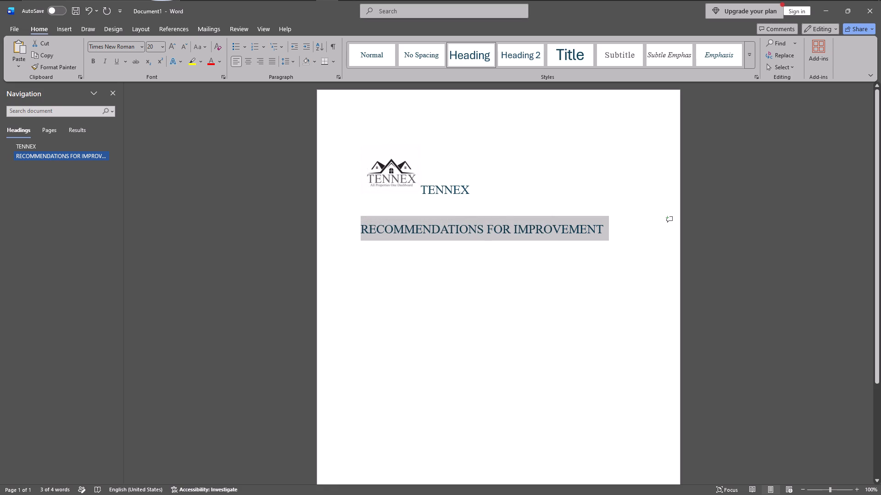
# Start a numbered list at 1 below "RECOMMENDATIONS FOR IMPROVEMENT", leaving one empty line after the heading.
pyautogui.click(474, 188)
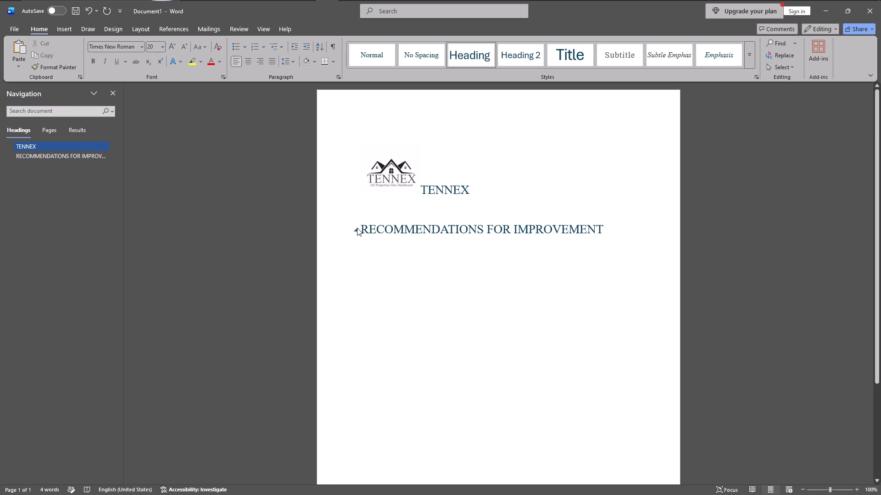
pyautogui.click(379, 231)
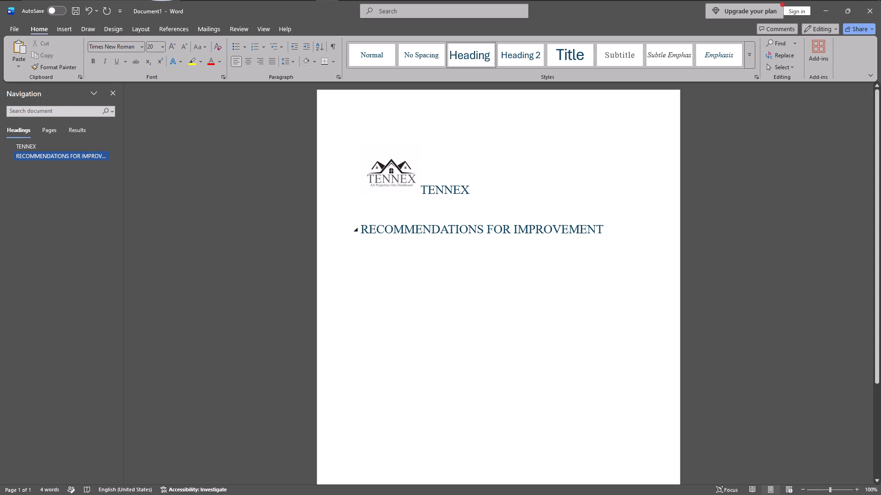
pyautogui.click(604, 229)
pyautogui.press('Return')
pyautogui.press('Return')
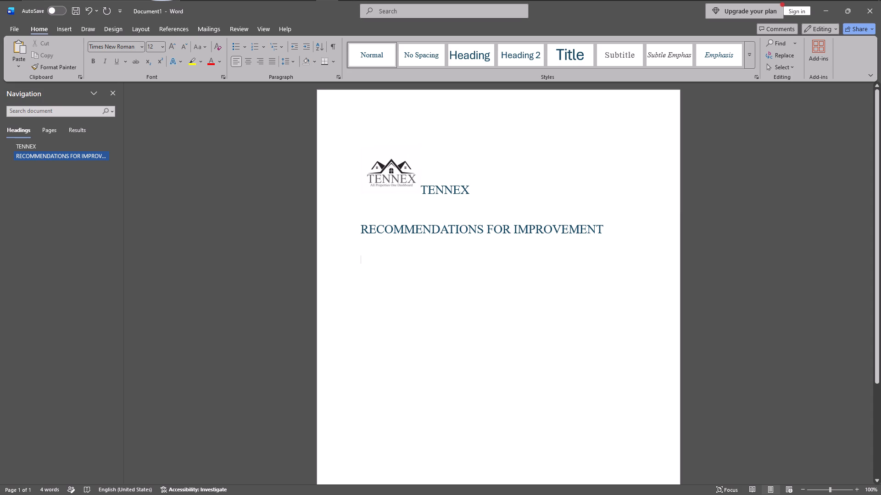
pyautogui.write('1.')
pyautogui.press('space')
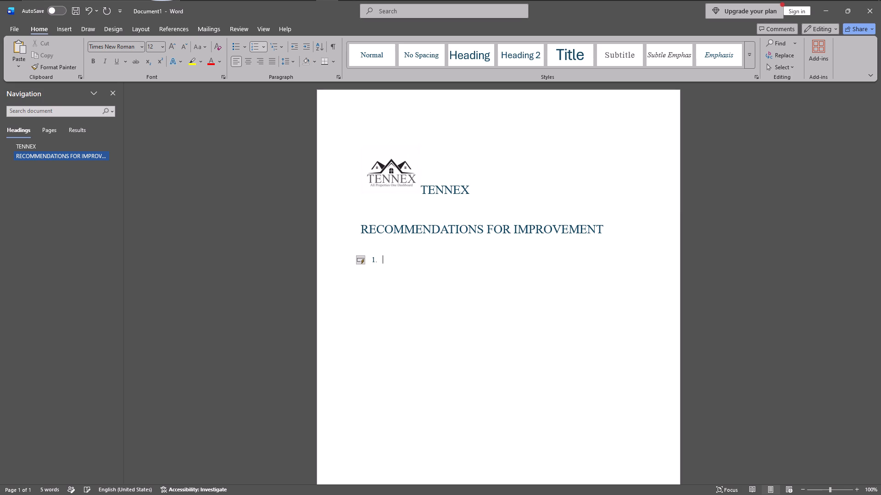
# Enter "Change the property manager from email to phone number" as the first list item and start the second item.
pyautogui.write('Chan')
pyautogui.write('eg')
pyautogui.press('BackSpace')
pyautogui.press('BackSpace')
pyautogui.write('ge')
pyautogui.press('space')
pyautogui.write('the propert')
pyautogui.write('y manager')
pyautogui.press('space')
pyautogui.write('from email')
pyautogui.press('space')
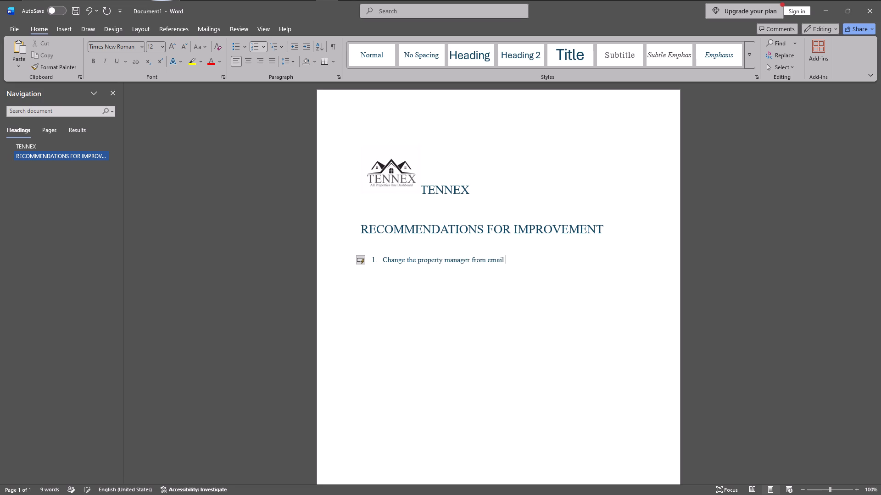
pyautogui.write('to')
pyautogui.press('space')
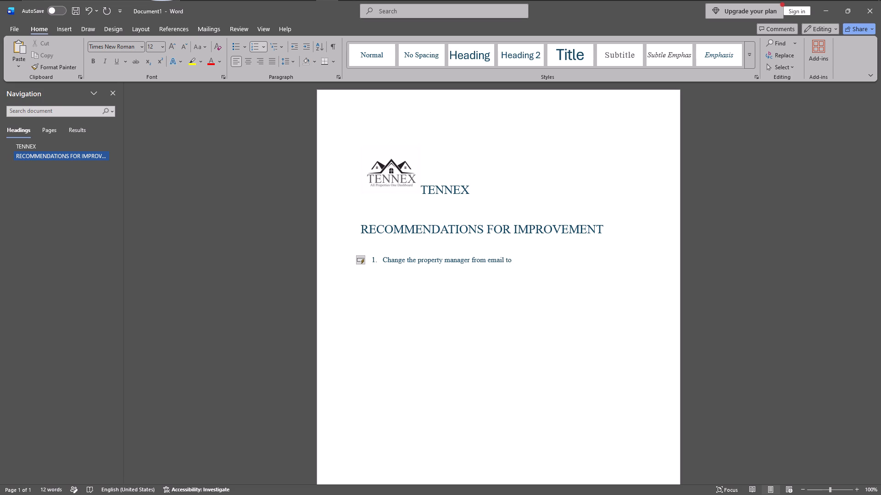
pyautogui.write('phone number')
pyautogui.press('Return')
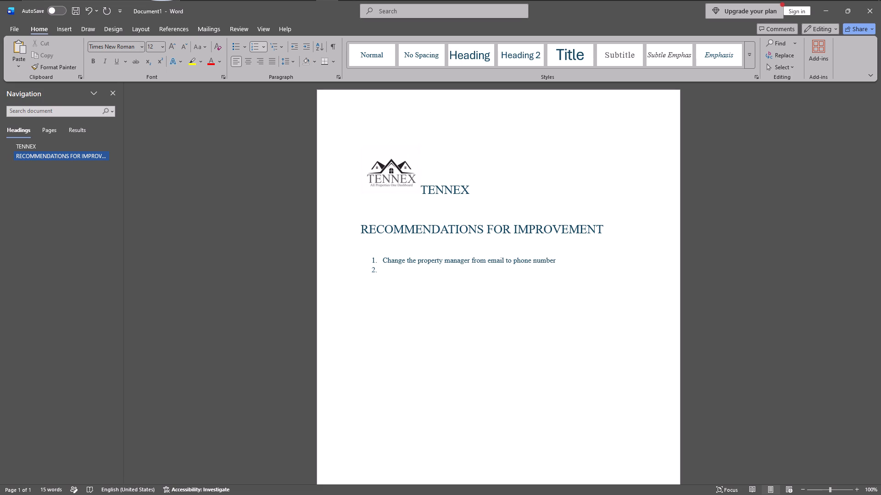
# Enter "Remove the three demo units in template leave only one" as the second list item and start the third item.
pyautogui.write('Re')
pyautogui.write('move the')
pyautogui.press('space')
pyautogui.write('three')
pyautogui.press('space')
pyautogui.write('demo units')
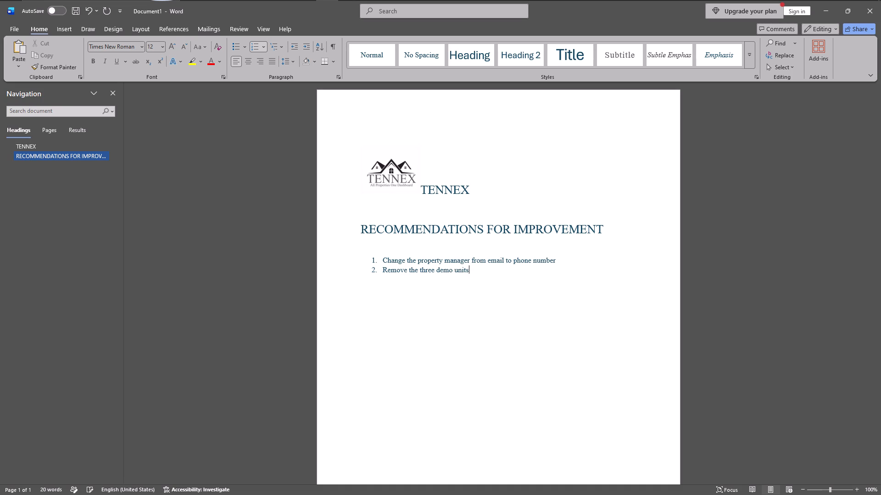
pyautogui.press('space')
pyautogui.write('in template')
pyautogui.press('space')
pyautogui.write('rem')
pyautogui.press('a')
pyautogui.press('BackSpace')
pyautogui.press('BackSpace')
pyautogui.press('BackSpace')
pyautogui.press('BackSpace')
pyautogui.write('leave only one')
pyautogui.press('Return')
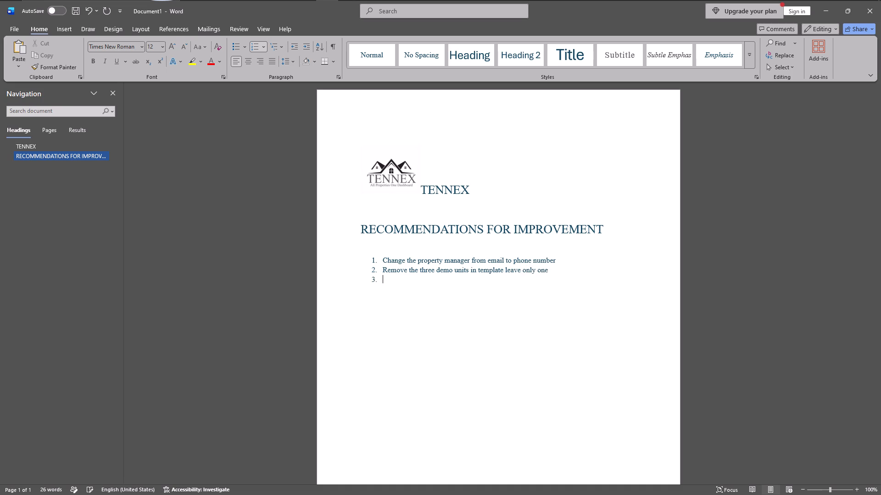
# Begin the third list item with the words "The one".
pyautogui.write('The')
pyautogui.press('space')
pyautogui.write('one')
pyautogui.press('space')
pyautogui.press('BackSpace')
pyautogui.press('space')
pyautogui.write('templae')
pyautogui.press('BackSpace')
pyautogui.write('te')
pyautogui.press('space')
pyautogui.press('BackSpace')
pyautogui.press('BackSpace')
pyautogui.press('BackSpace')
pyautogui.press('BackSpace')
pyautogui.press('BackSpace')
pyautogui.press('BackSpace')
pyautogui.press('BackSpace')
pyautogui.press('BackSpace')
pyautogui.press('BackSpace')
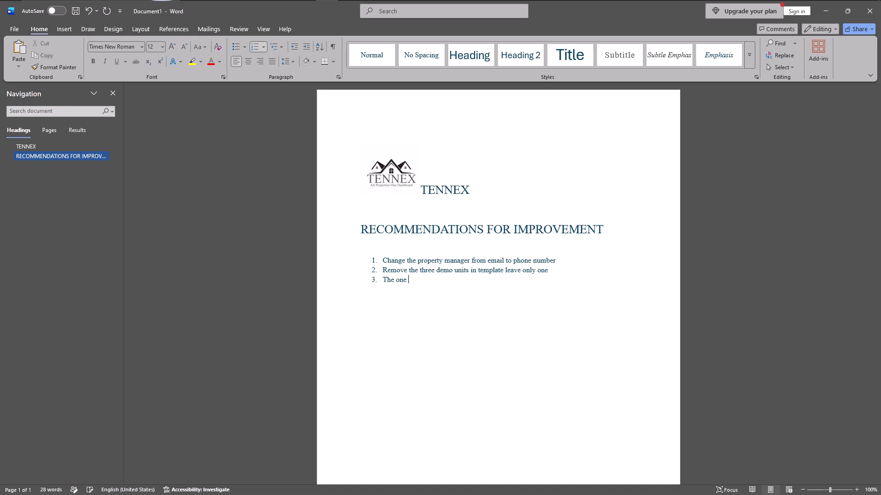
# Complete the third list item with "demo unit in the template should be ignored when uploading" and start the fourth item.
pyautogui.write('demo')
pyautogui.press('space')
pyautogui.write('unit in the template')
pyautogui.press('space')
pyautogui.write('shoulf')
pyautogui.press('BackSpace')
pyautogui.write('d be ignoref')
pyautogui.press('space')
pyautogui.press('BackSpace')
pyautogui.press('BackSpace')
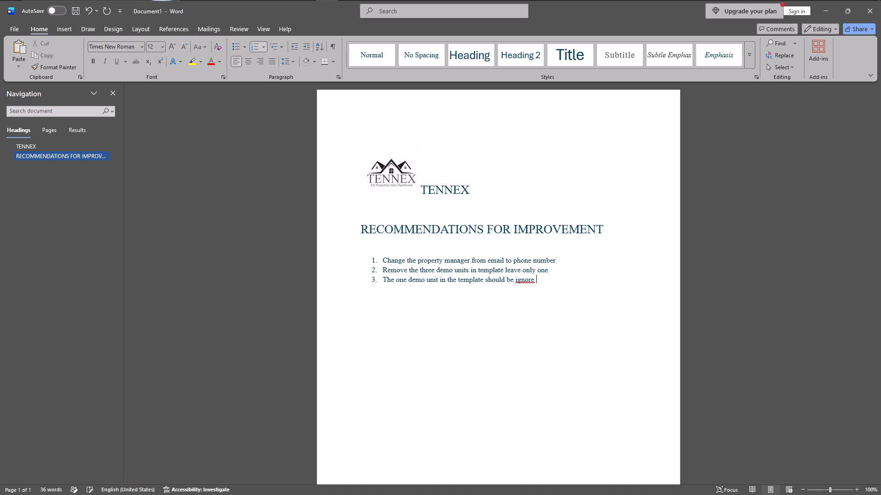
pyautogui.write('d')
pyautogui.press('space')
pyautogui.write('when uplaodin')
pyautogui.press('f')
pyautogui.press('BackSpace')
pyautogui.press('g')
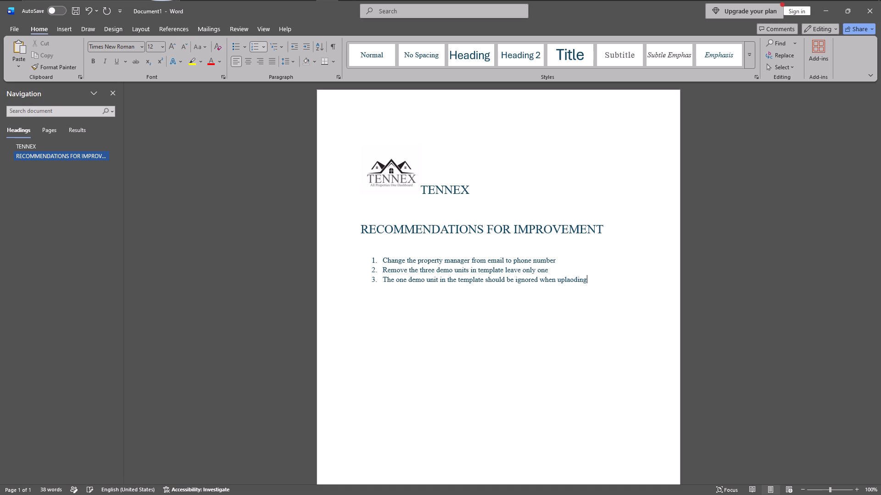
pyautogui.press('Return')
# Enter "Let the statuses in the template be a dropdown with the three options" as the fourth list item and start the fifth item.
pyautogui.write('Let the')
pyautogui.press('space')
pyautogui.write('satt')
pyautogui.press('BackSpace')
pyautogui.press('BackSpace')
pyautogui.press('BackSpace')
pyautogui.write('tat')
pyautogui.write('uses')
pyautogui.press('space')
pyautogui.write('in the')
pyautogui.press('space')
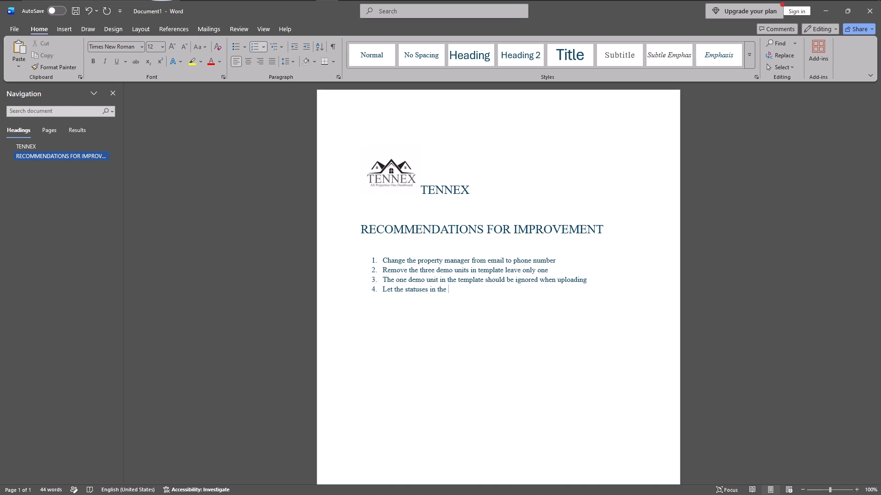
pyautogui.write('ten')
pyautogui.press('BackSpace')
pyautogui.write('mplate')
pyautogui.press('space')
pyautogui.write('be a dropdown')
pyautogui.press('space')
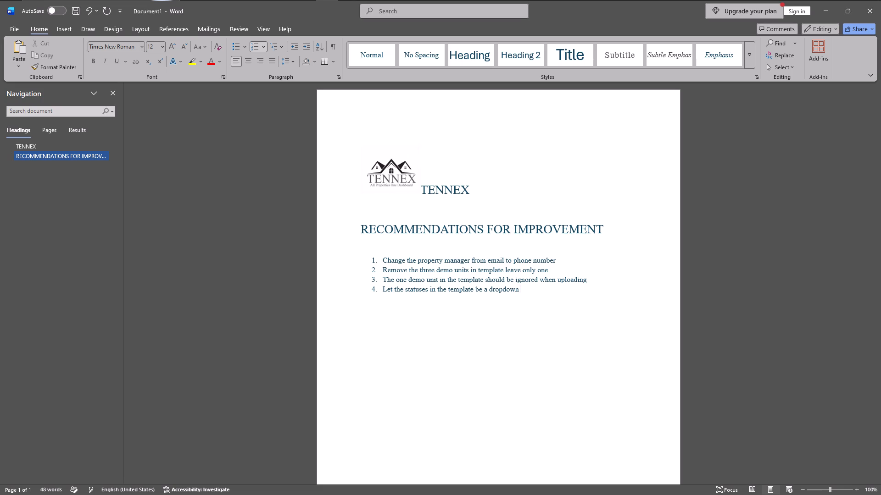
pyautogui.write('with thr')
pyautogui.press('BackSpace')
pyautogui.write('e three options')
pyautogui.press('Return')
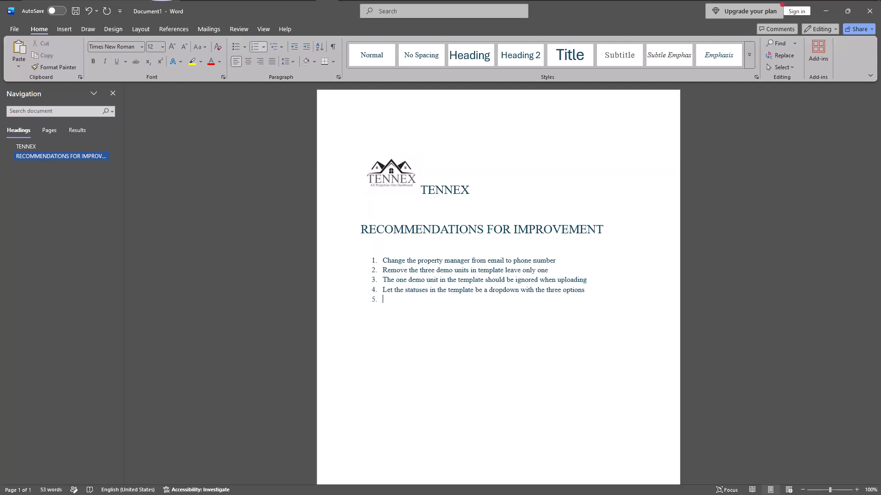
# Enter "When a landlord extends an amnesty period let it show in the actual invoice with the due date" as the fifth list item.
pyautogui.write('Whem')
pyautogui.press('space')
pyautogui.press('BackSpace')
pyautogui.press('BackSpace')
pyautogui.write('n a landlor')
pyautogui.write('d extends an amnes')
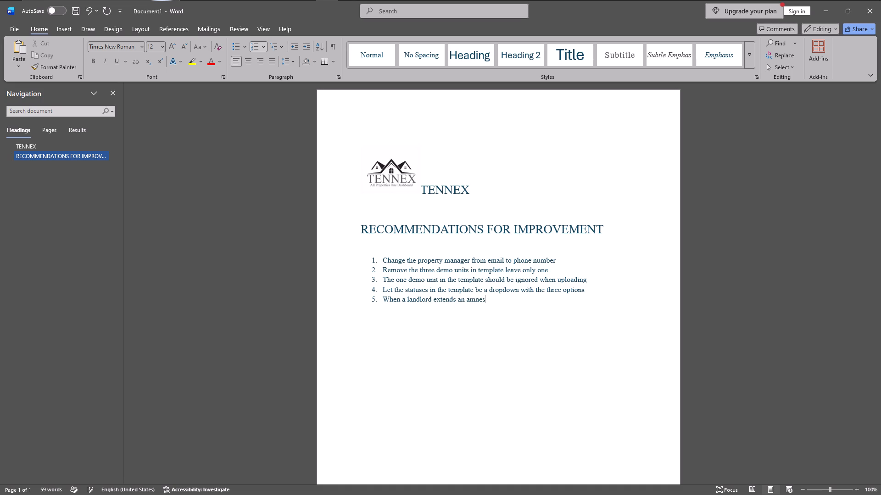
pyautogui.write('ty')
pyautogui.press('space')
pyautogui.write('periof')
pyautogui.press('BackSpace')
pyautogui.write('d')
pyautogui.press('space')
pyautogui.write('let it')
pyautogui.press('space')
pyautogui.write('show in the')
pyautogui.press('space')
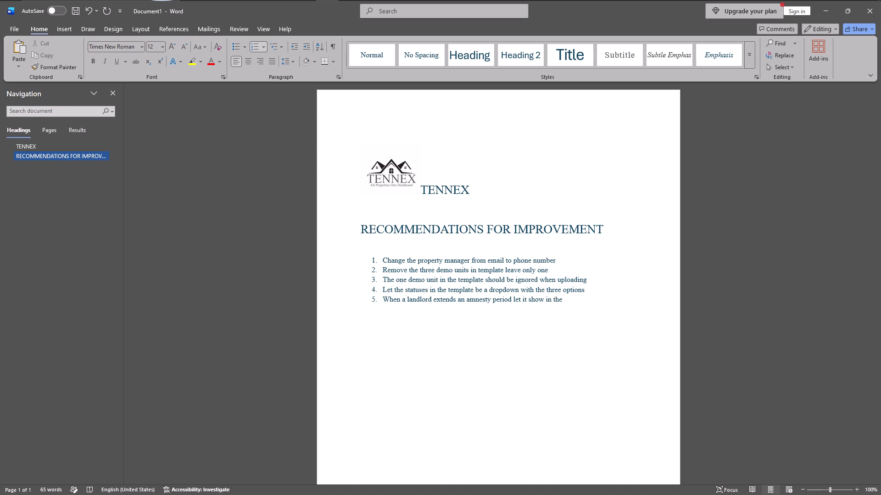
pyautogui.write('actual invoice')
pyautogui.press('space')
pyautogui.write('with')
pyautogui.press('space')
pyautogui.write('the due date')
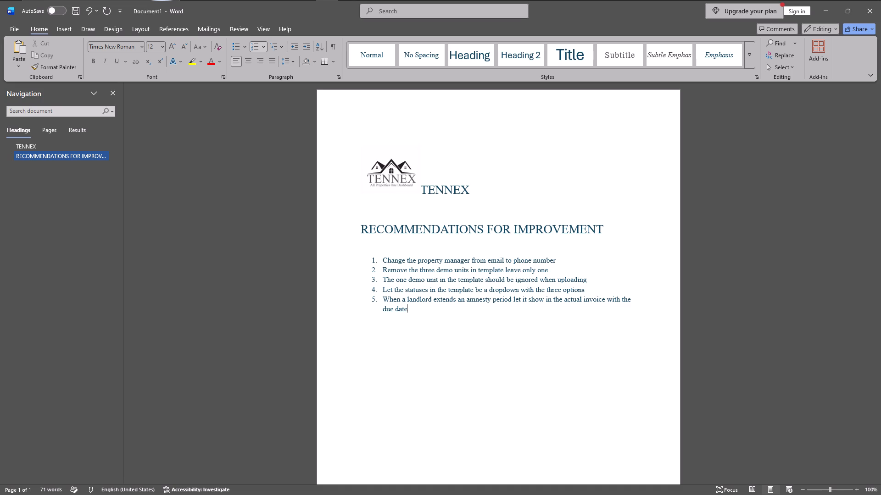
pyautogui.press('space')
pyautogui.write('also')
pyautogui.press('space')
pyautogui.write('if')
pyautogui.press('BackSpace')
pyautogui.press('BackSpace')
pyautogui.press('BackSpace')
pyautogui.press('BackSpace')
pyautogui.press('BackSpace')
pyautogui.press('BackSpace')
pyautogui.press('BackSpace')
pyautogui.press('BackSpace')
# Insert the word "new" before "due date" in the fifth list item and start the sixth item.
pyautogui.press('Left')
pyautogui.press('Left')
pyautogui.press('Left')
pyautogui.press('Left')
pyautogui.press('Left')
pyautogui.press('Left')
pyautogui.press('Left')
pyautogui.press('Left')
pyautogui.write('new')
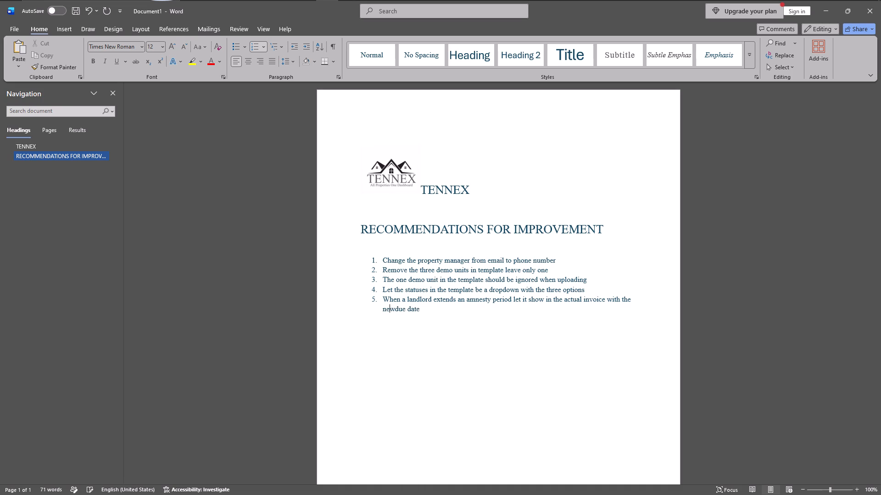
pyautogui.press('space')
pyautogui.press('End')
pyautogui.press('Return')
# Enter "If a landlord changes the number of requested days let it show in the amnesty" as the sixth list item and start the seventh item.
pyautogui.write('If a landlord')
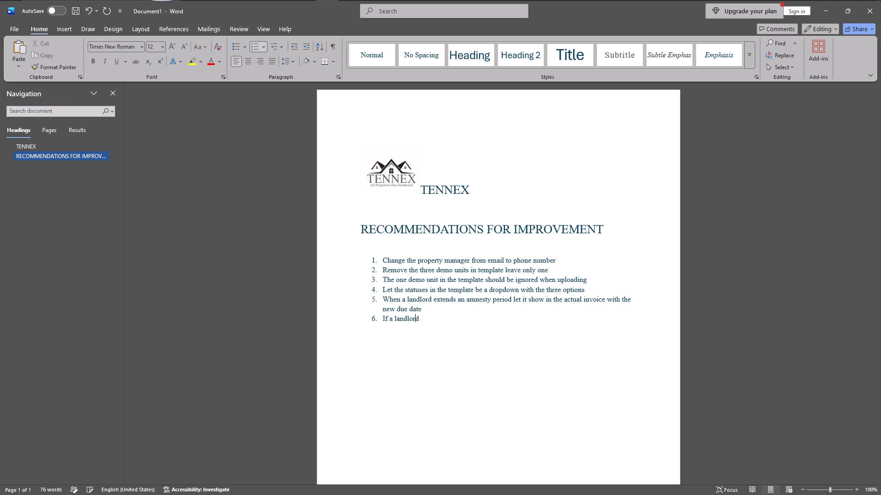
pyautogui.press('space')
pyautogui.write('changes')
pyautogui.press('space')
pyautogui.write('the numbet')
pyautogui.press('BackSpace')
pyautogui.write('r of requested')
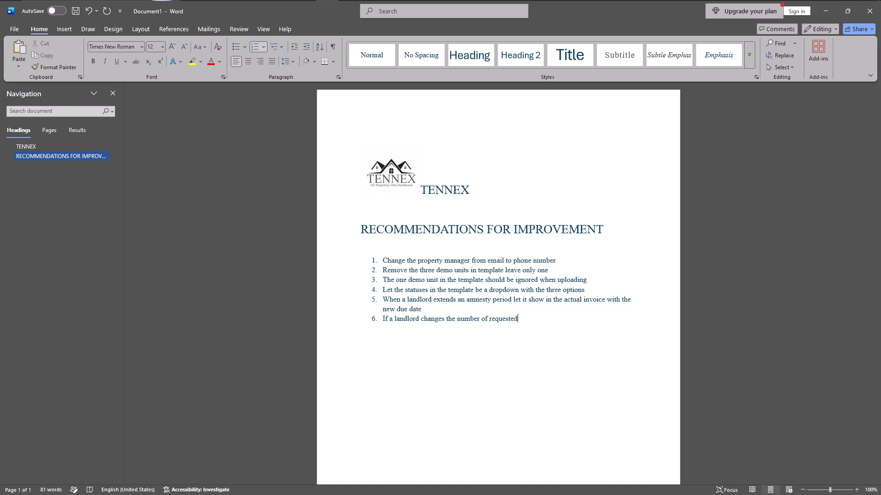
pyautogui.press('space')
pyautogui.write('da')
pyautogui.write('ys')
pyautogui.press('space')
pyautogui.write('let it s')
pyautogui.write('how in the amnesty')
pyautogui.press('Return')
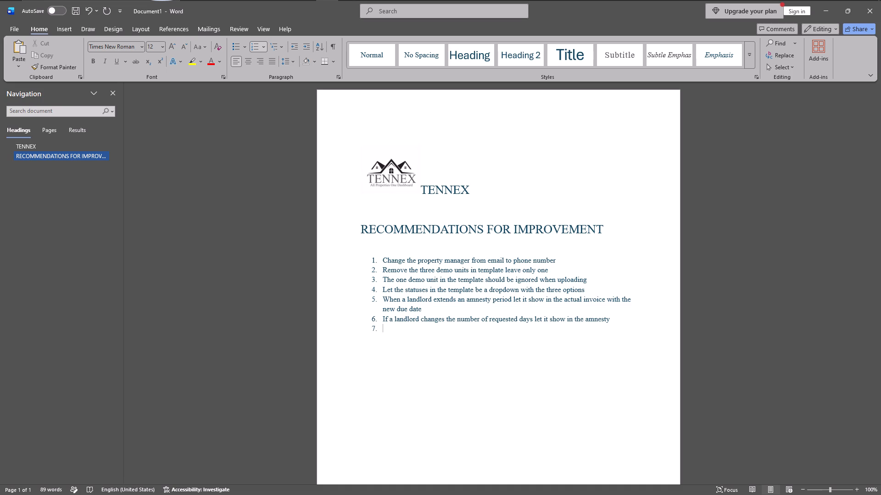
# Enter "The form to request amnesty in an invoice and that in the amnesty page be the same" as the seventh list item and start the eighth.
pyautogui.write('The')
pyautogui.press('space')
pyautogui.write('form to request amnesty in an in')
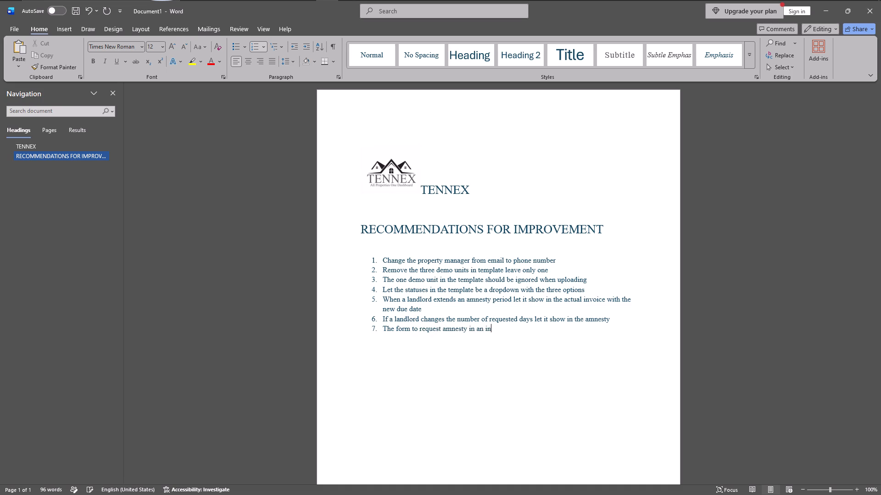
pyautogui.write('voice anf')
pyautogui.press('BackSpace')
pyautogui.write('d')
pyautogui.press('space')
pyautogui.write('that in the')
pyautogui.press('space')
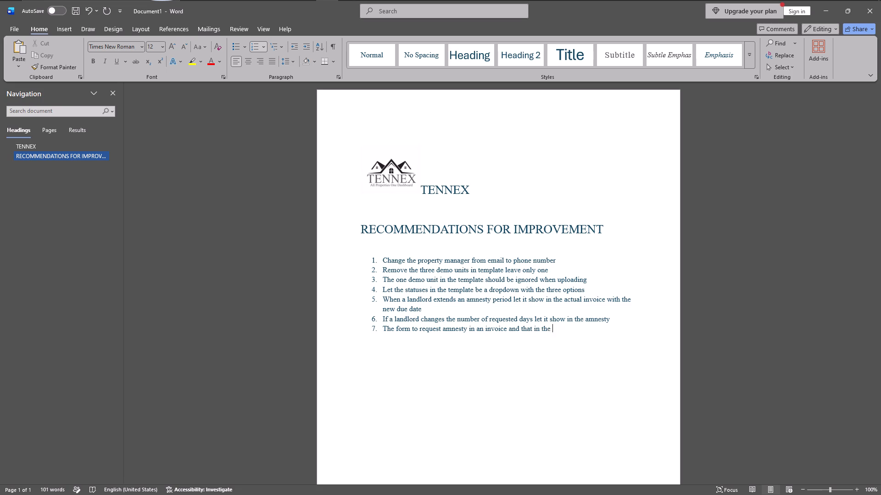
pyautogui.write('amnesty page be the')
pyautogui.press('space')
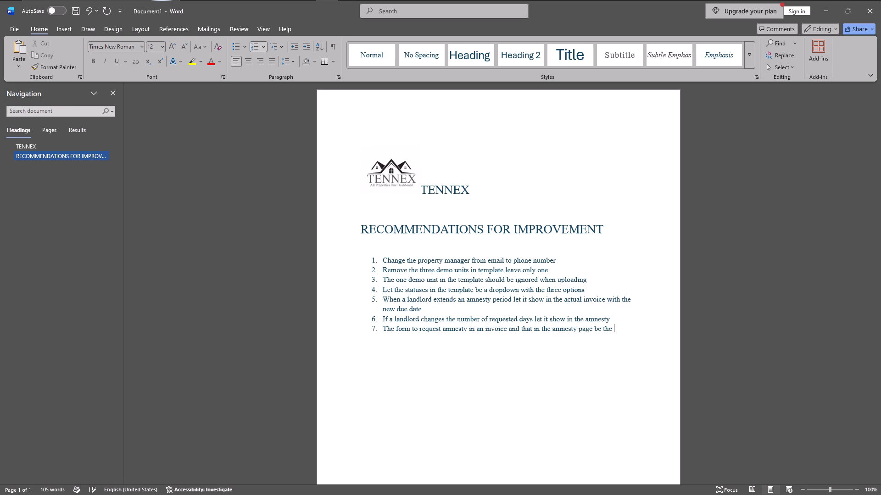
pyautogui.write('same')
pyautogui.press('Return')
# Begin the eighth list item with "Change lease acceptance for both account types such that".
pyautogui.write('Change')
pyautogui.press('space')
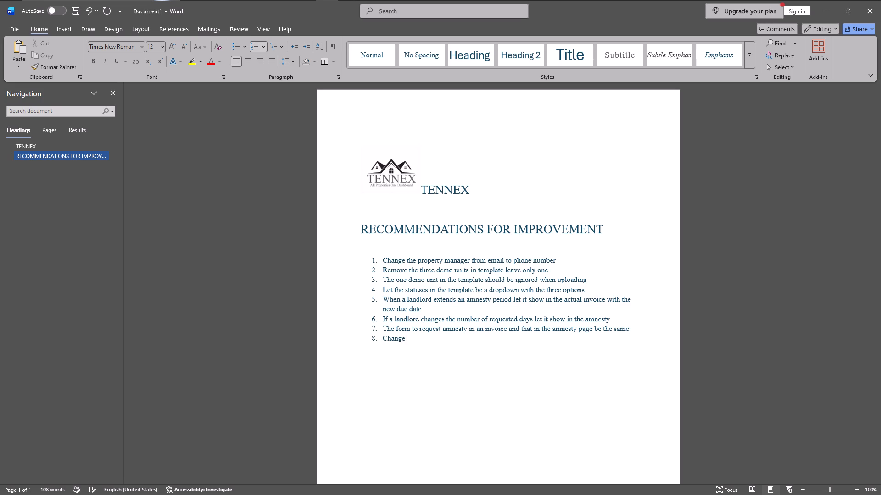
pyautogui.write('lease accepa')
pyautogui.press('BackSpace')
pyautogui.write('tan')
pyautogui.write('ce')
pyautogui.press('space')
pyautogui.write('for')
pyautogui.press('space')
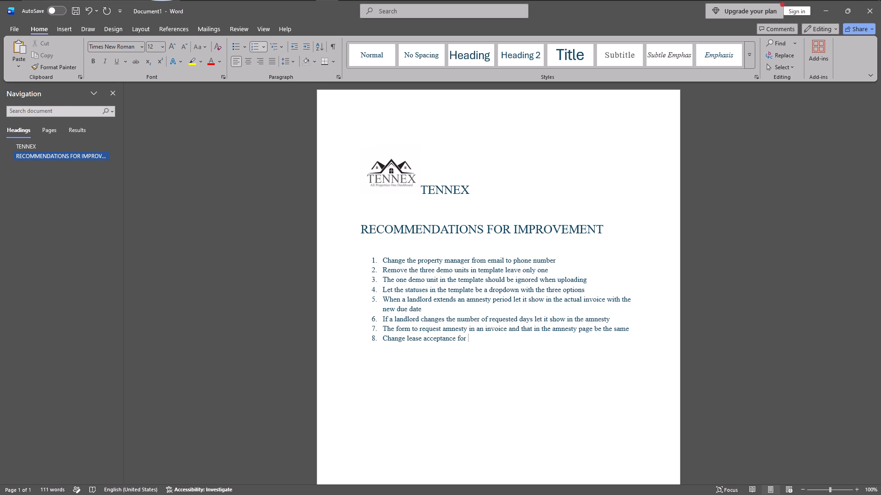
pyautogui.write('both a')
pyautogui.write('ccount types')
pyautogui.press('space')
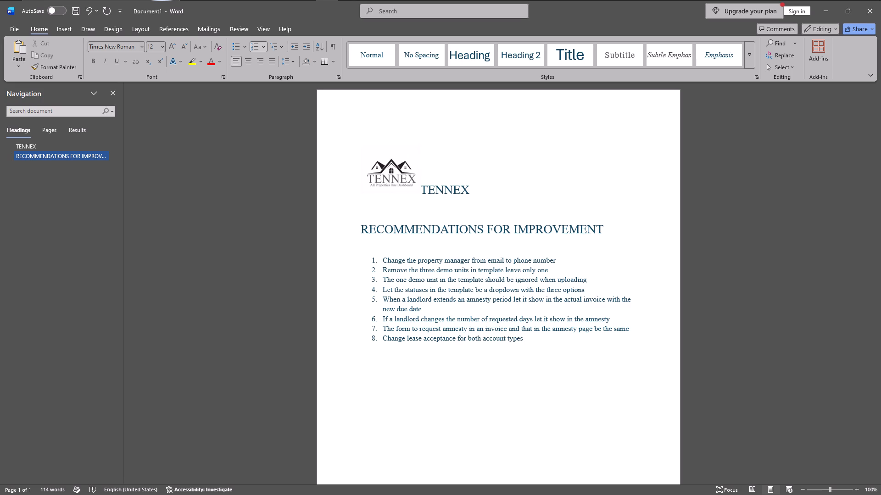
pyautogui.write('such that')
pyautogui.press('space')
# Continue the eighth list item with "if they accept the lease using the link (those with accounts have not logged in)".
pyautogui.write('if they')
pyautogui.press('space')
pyautogui.write('accept thr')
pyautogui.press('BackSpace')
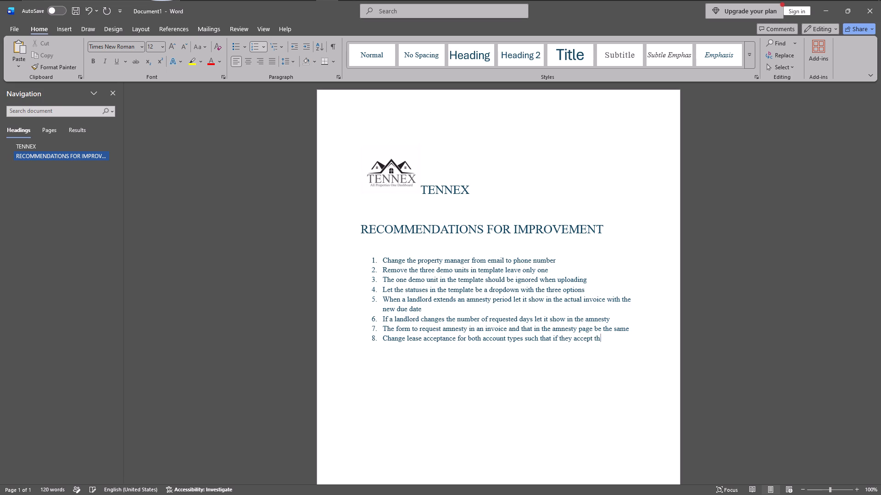
pyautogui.press('e')
pyautogui.press('space')
pyautogui.write('leae us')
pyautogui.press('BackSpace')
pyautogui.press('BackSpace')
pyautogui.press('BackSpace')
pyautogui.press('BackSpace')
pyautogui.write('se using the')
pyautogui.press('space')
pyautogui.write('link')
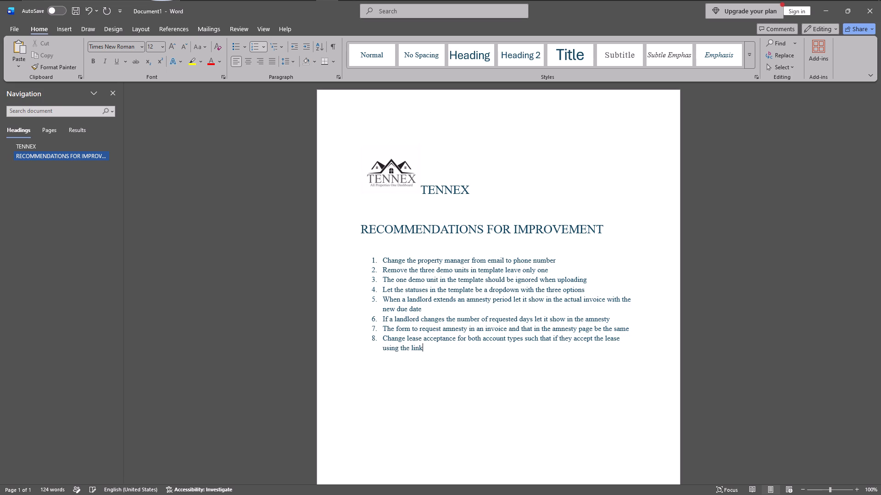
pyautogui.press('space')
pyautogui.write('(those with accounts have not logge')
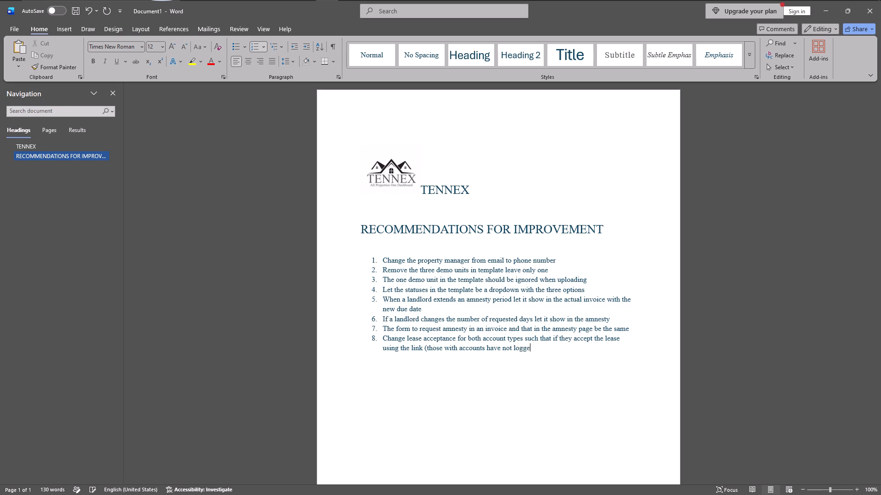
pyautogui.write('d in')
pyautogui.write(')')
pyautogui.press('space')
# Continue the eighth list item with "it prompts them to" after the closing parenthesis.
pyautogui.write('ut')
pyautogui.press('space')
pyautogui.press('BackSpace')
pyautogui.press('BackSpace')
pyautogui.press('BackSpace')
pyautogui.write('it')
pyautogui.press('space')
pyautogui.write('prompts them to')
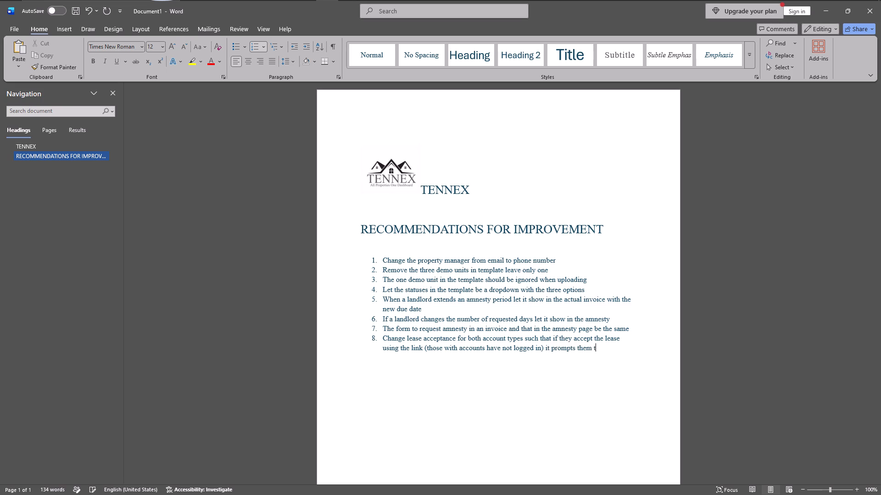
pyautogui.press('space')
# Finish the eighth list item with "enter their personal data then." and start the ninth item.
pyautogui.write('enter')
pyautogui.press('space')
pyautogui.write('their per')
pyautogui.write('sonal data')
pyautogui.press('space')
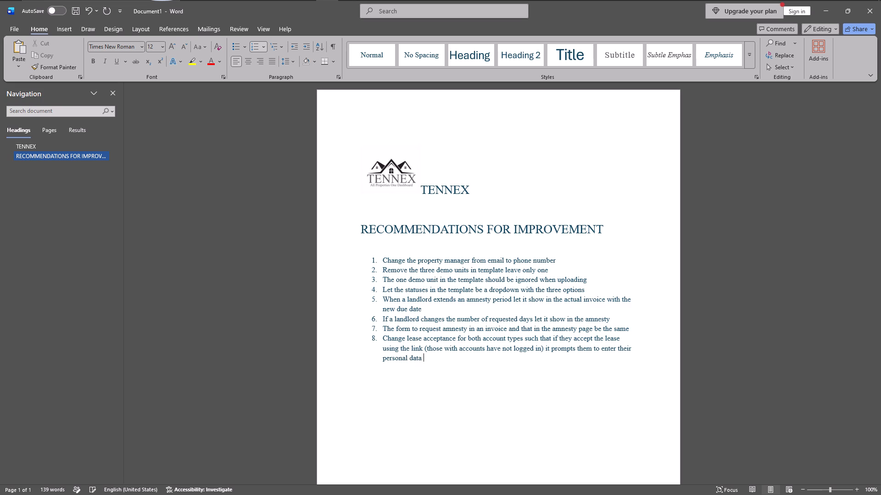
pyautogui.write('then')
pyautogui.press('.')
pyautogui.press('Return')
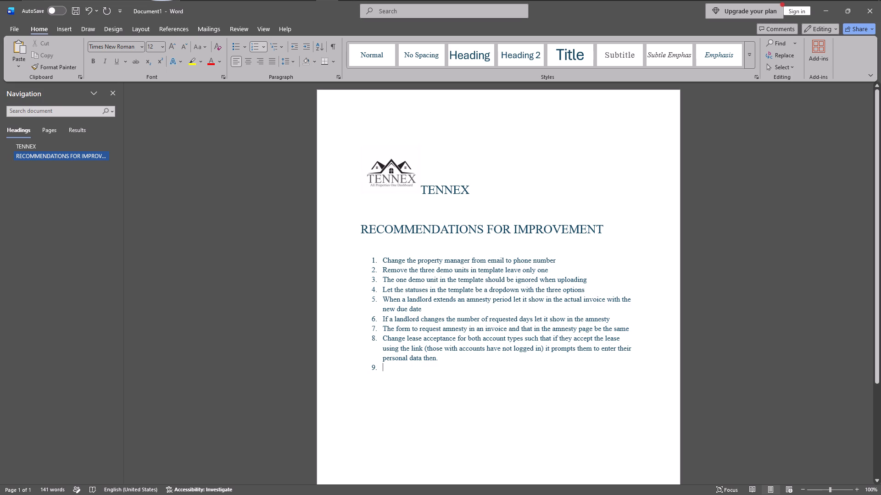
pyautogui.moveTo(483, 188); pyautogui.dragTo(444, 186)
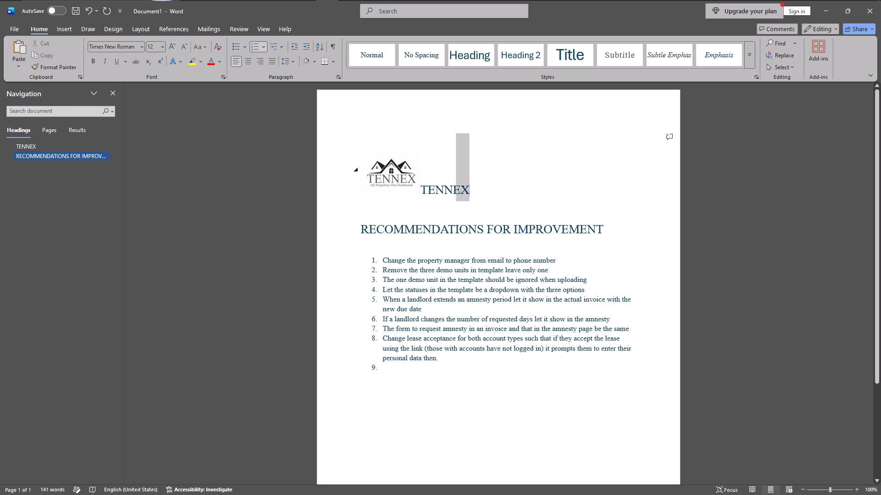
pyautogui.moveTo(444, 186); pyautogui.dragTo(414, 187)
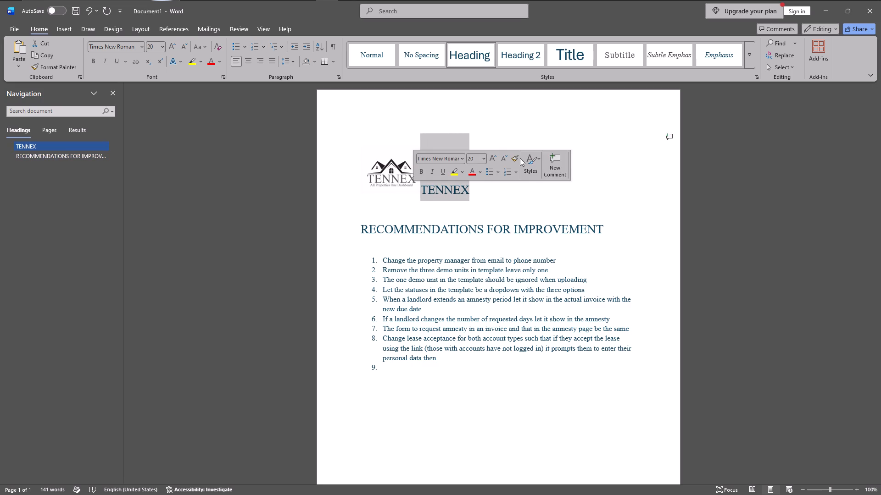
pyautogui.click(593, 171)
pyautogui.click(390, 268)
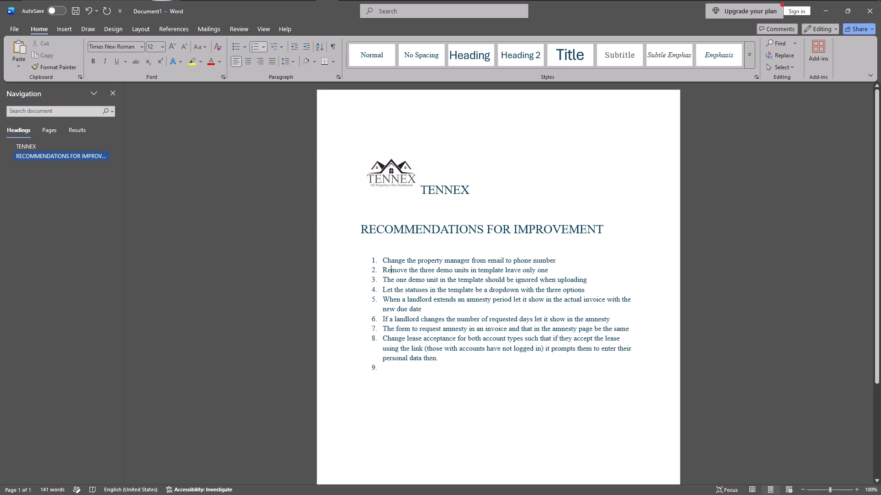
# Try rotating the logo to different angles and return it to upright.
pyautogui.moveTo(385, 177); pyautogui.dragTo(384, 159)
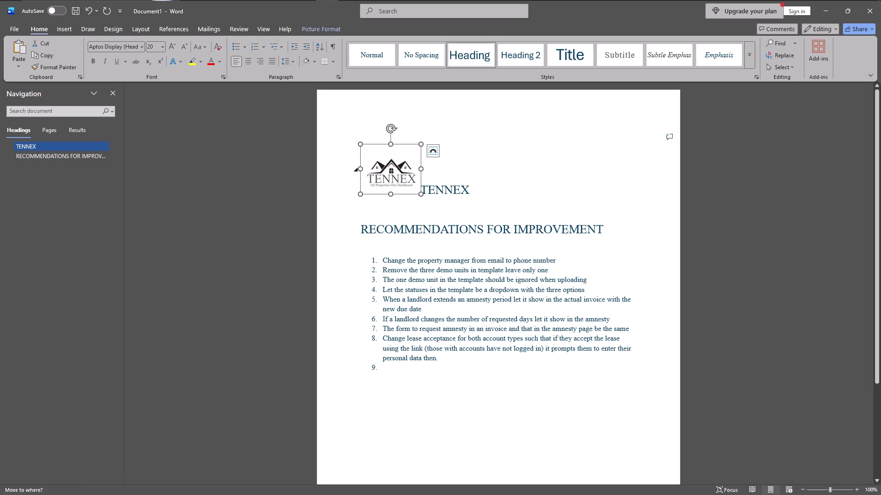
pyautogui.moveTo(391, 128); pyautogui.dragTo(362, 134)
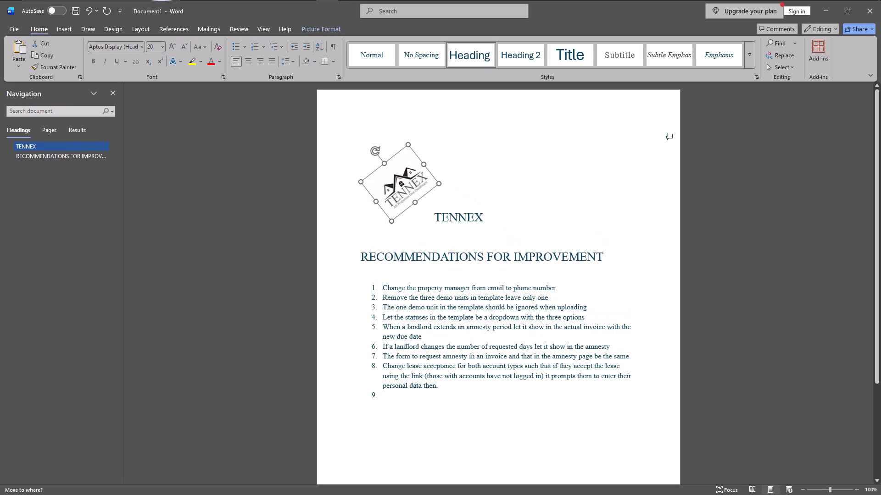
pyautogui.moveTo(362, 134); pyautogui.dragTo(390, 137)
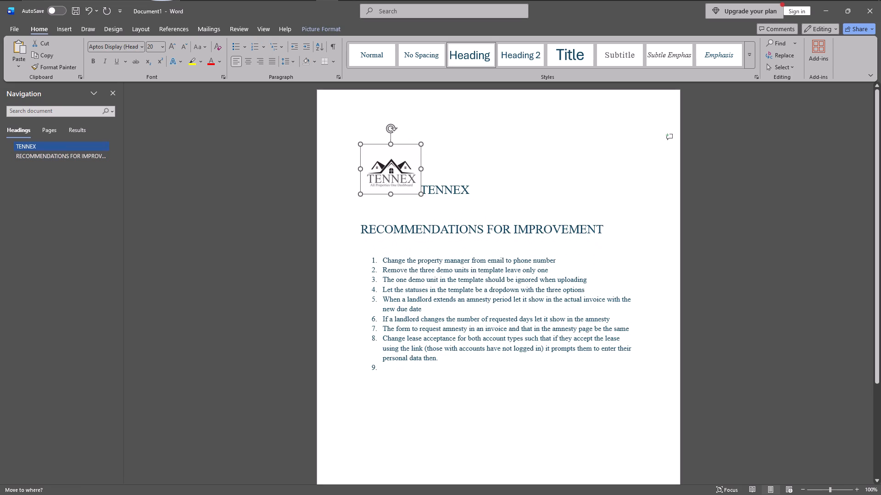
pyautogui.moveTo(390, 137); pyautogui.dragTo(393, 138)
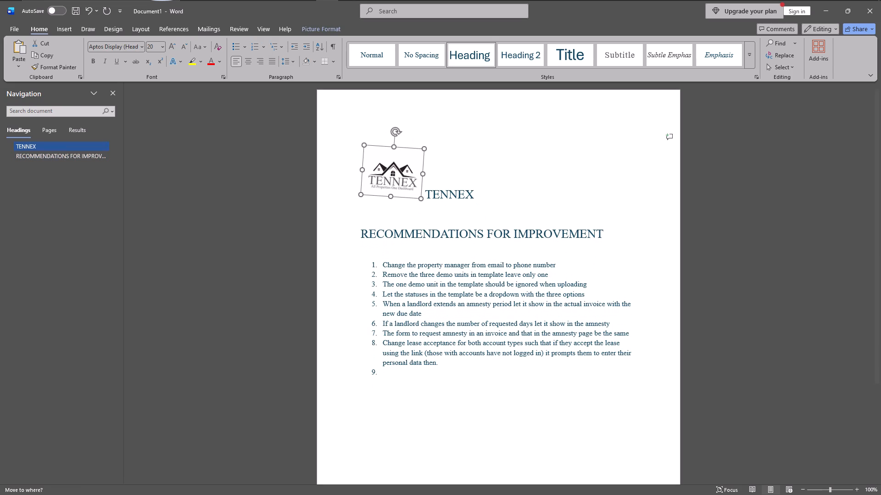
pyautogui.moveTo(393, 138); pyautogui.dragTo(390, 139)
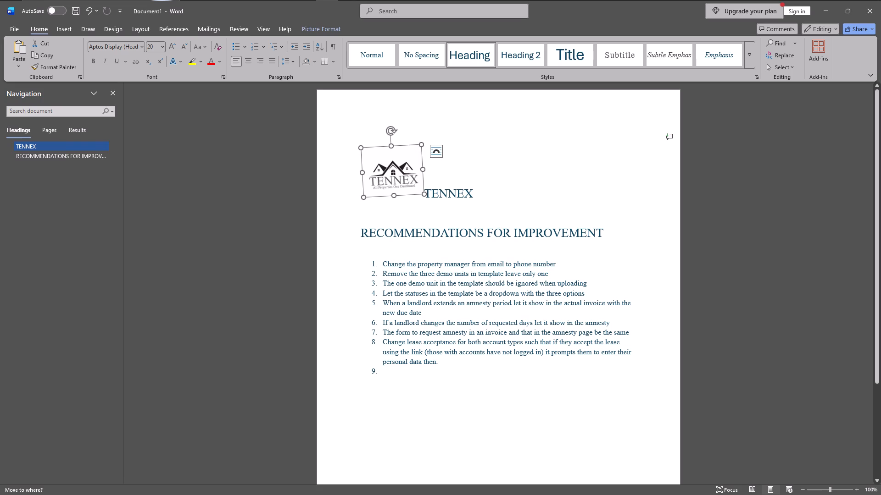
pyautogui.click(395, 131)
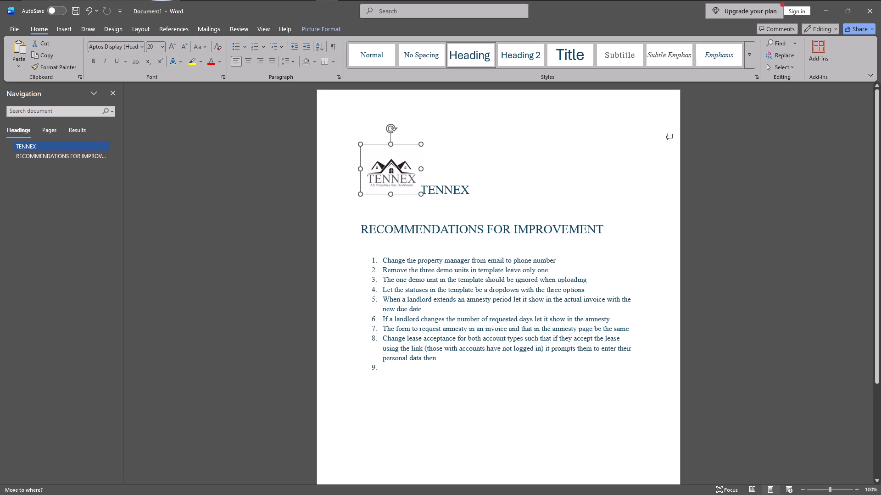
# Shrink the logo proportionally to about two thirds of its size.
pyautogui.moveTo(419, 192); pyautogui.dragTo(401, 161)
pyautogui.click(251, 201)
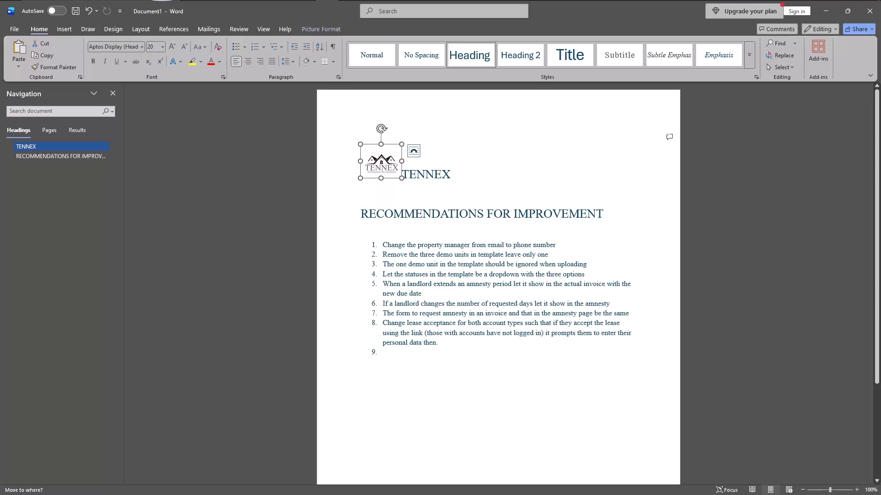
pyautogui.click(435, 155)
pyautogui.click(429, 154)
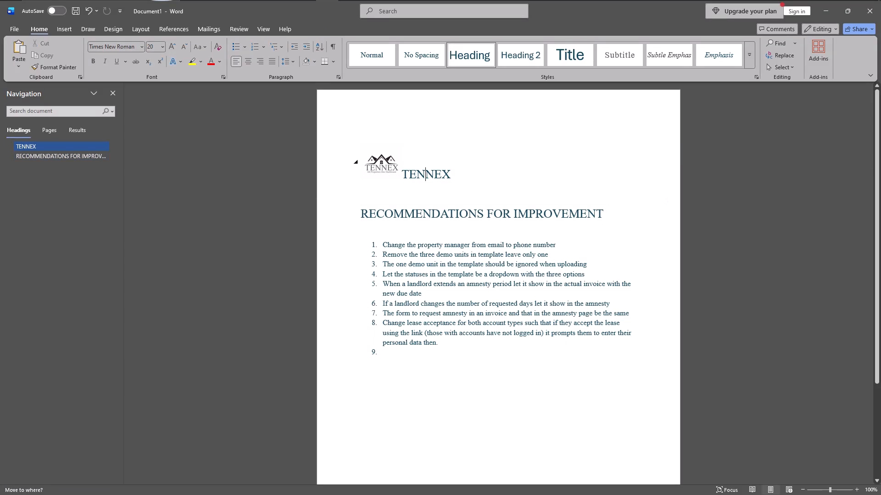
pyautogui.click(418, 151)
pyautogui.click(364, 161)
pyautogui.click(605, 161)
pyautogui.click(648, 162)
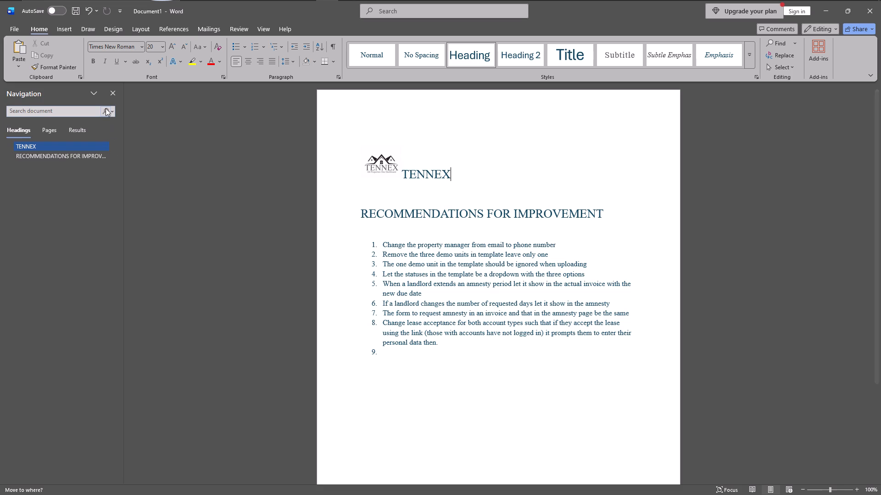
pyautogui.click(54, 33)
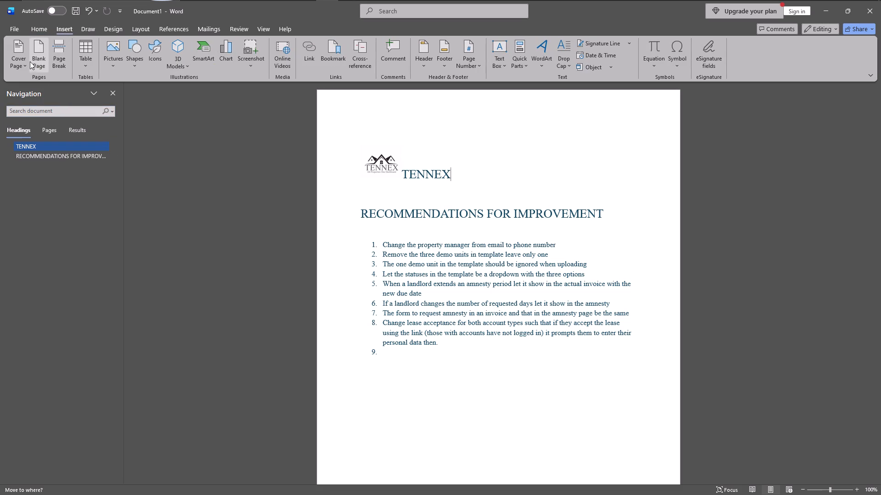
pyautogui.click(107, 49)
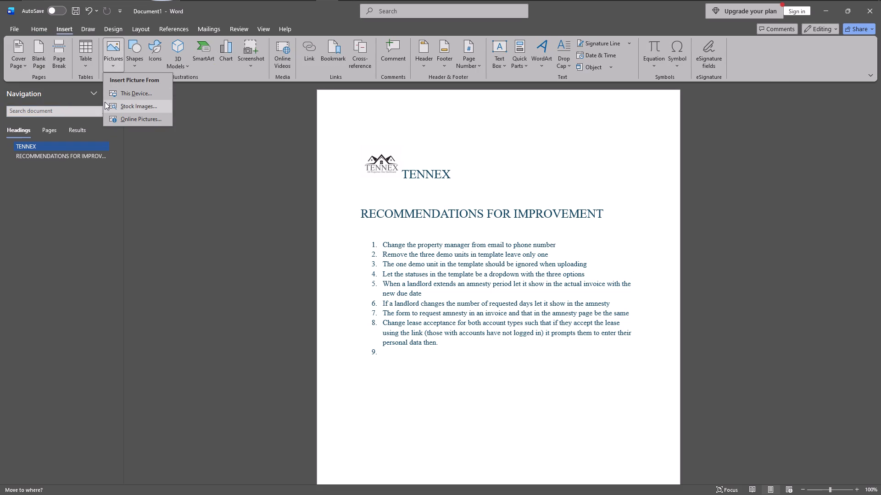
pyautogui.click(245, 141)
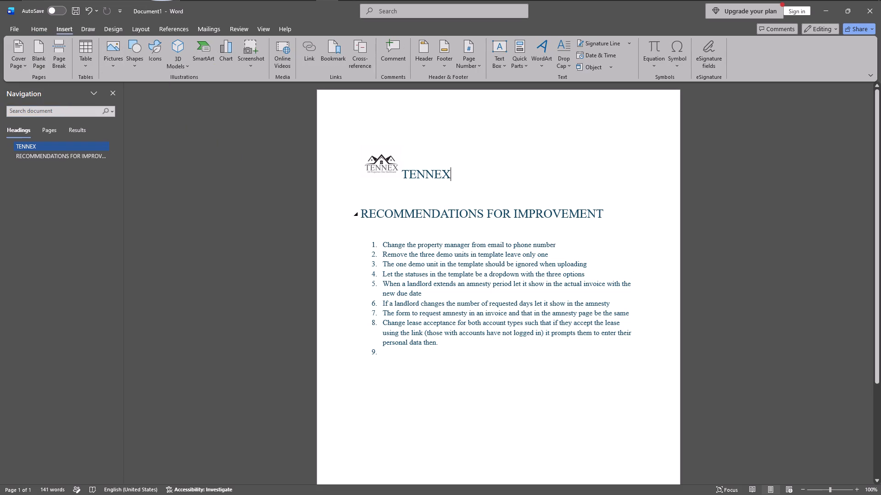
# Set the logo's text wrapping to Tight, moving with text, so the TENNEX heading flows beside it.
pyautogui.click(382, 165)
pyautogui.click(416, 154)
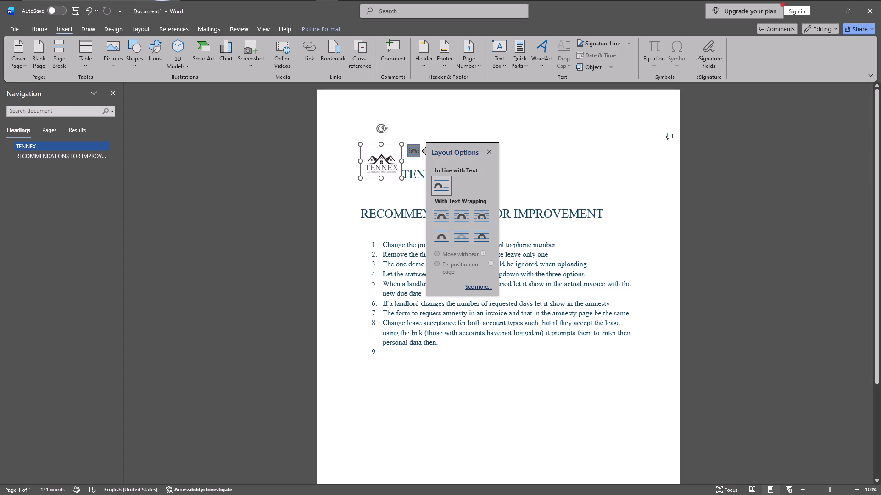
pyautogui.click(458, 216)
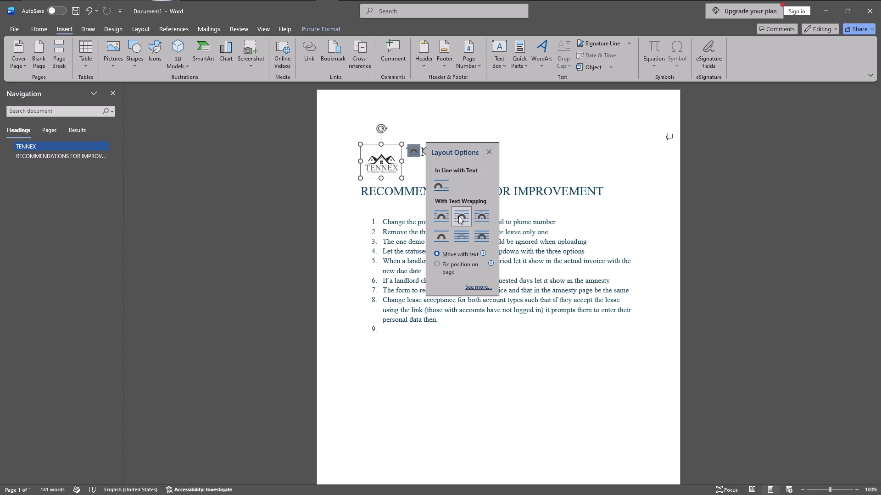
pyautogui.click(521, 117)
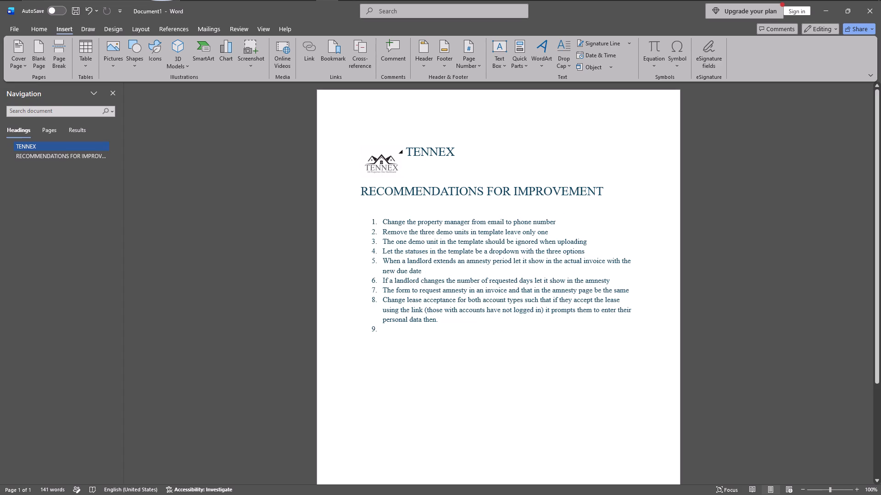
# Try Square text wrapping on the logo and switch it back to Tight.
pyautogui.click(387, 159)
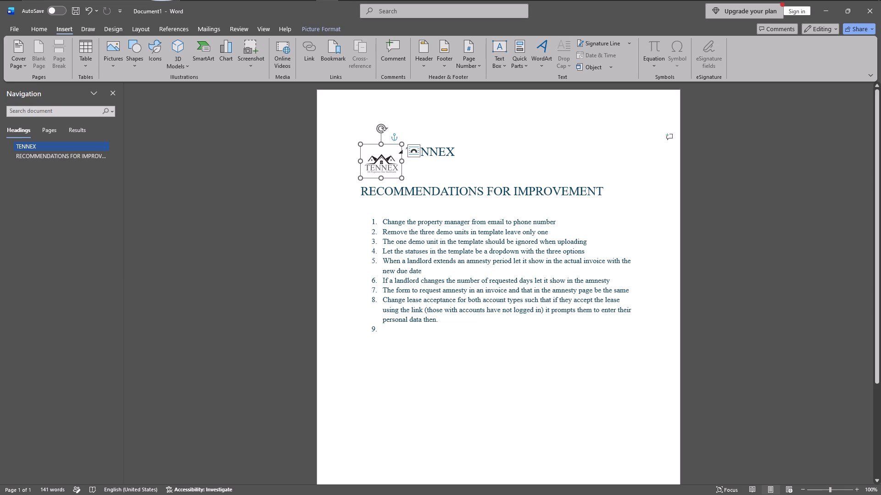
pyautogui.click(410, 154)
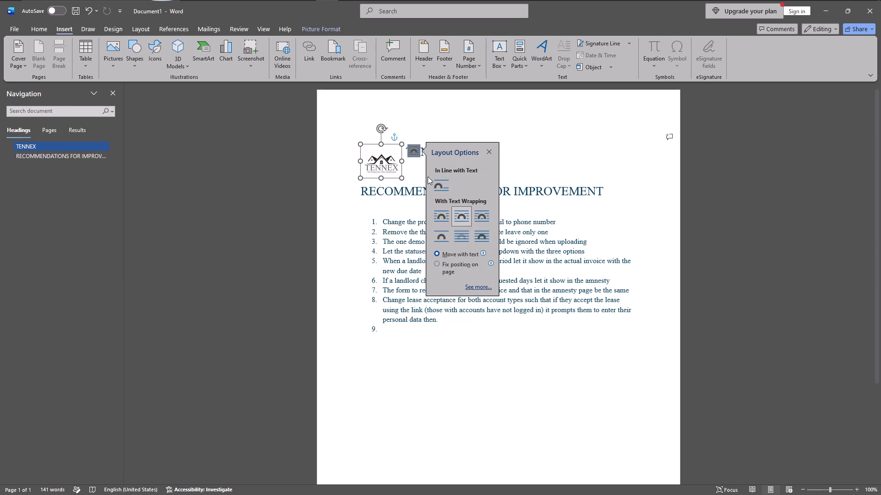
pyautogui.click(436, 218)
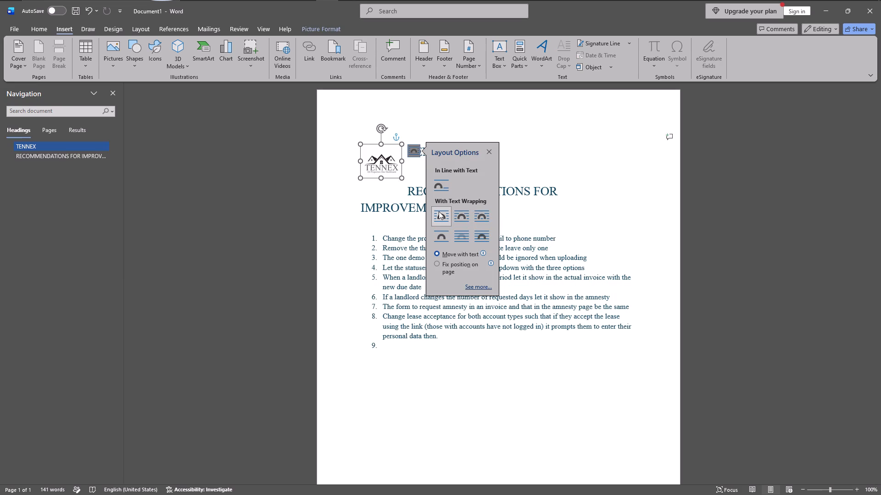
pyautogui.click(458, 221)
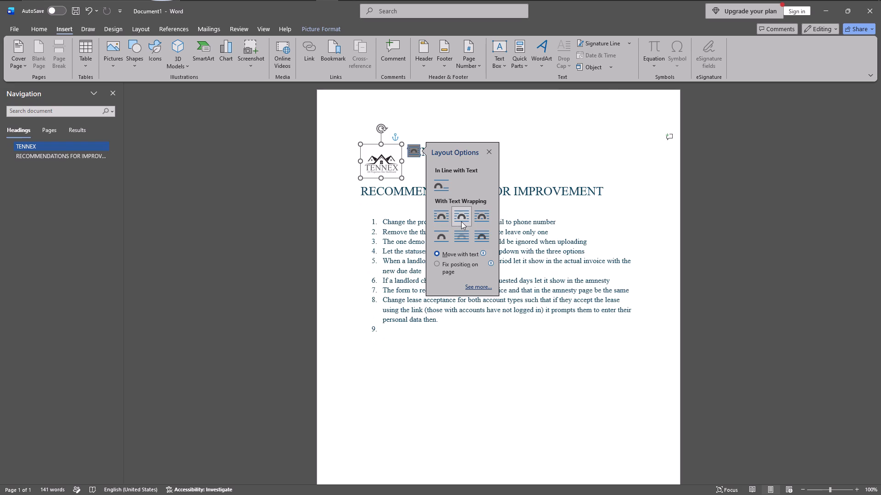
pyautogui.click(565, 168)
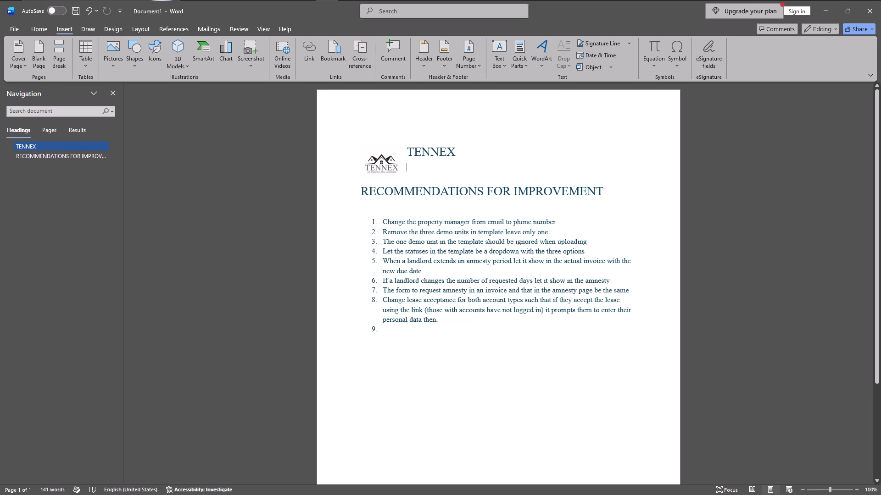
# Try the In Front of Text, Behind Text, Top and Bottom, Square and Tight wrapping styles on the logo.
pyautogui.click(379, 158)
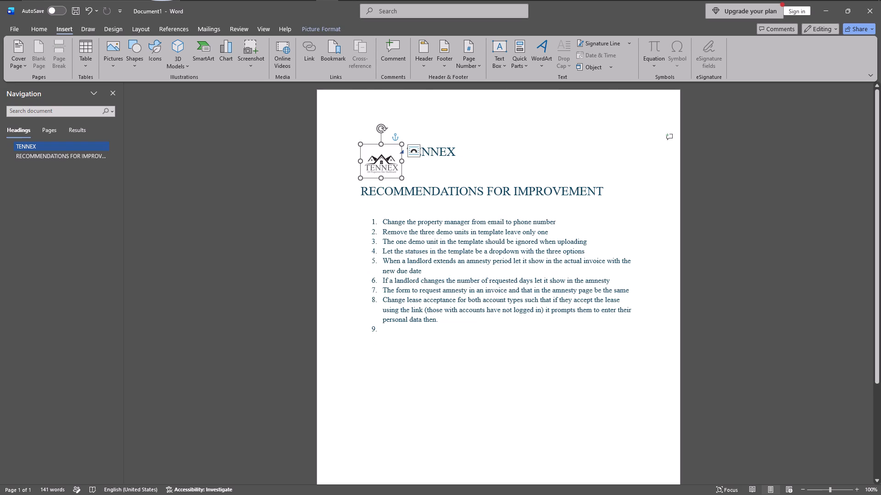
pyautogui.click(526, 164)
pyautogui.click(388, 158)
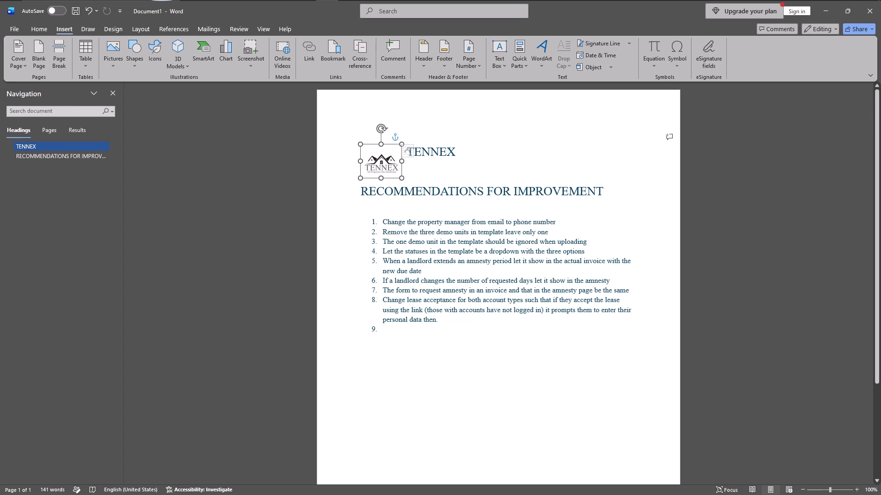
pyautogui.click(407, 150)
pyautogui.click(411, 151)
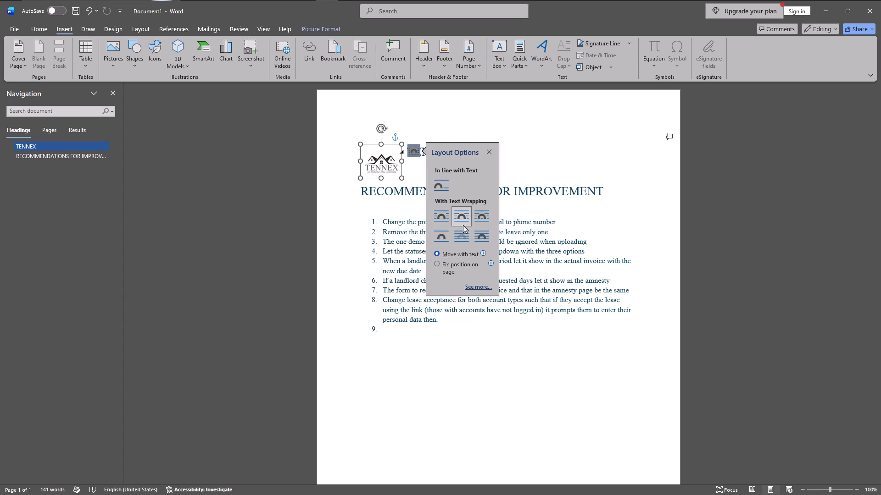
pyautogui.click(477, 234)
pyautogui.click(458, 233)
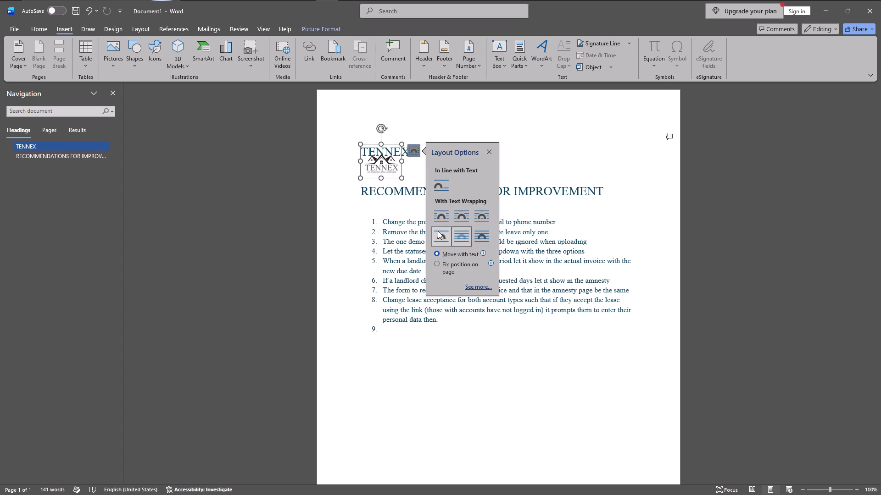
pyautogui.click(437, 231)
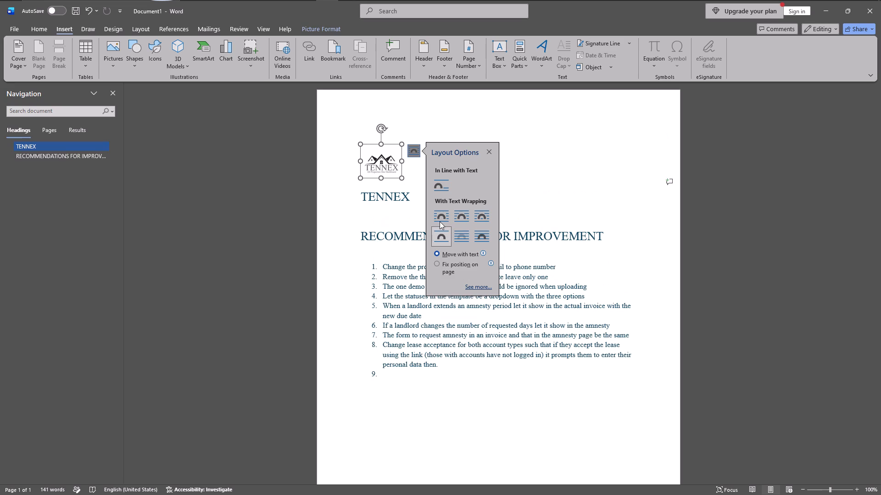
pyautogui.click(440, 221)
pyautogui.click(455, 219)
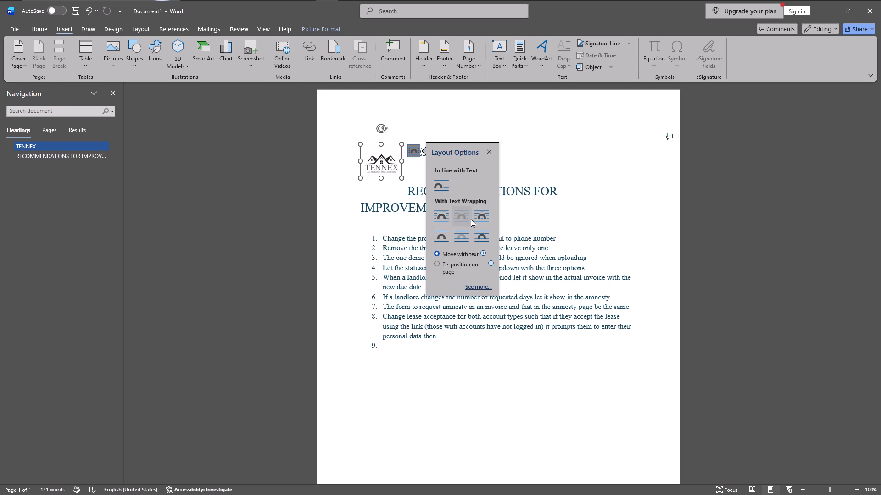
# Set the logo's text wrapping to Through and fix its position on the page.
pyautogui.click(474, 219)
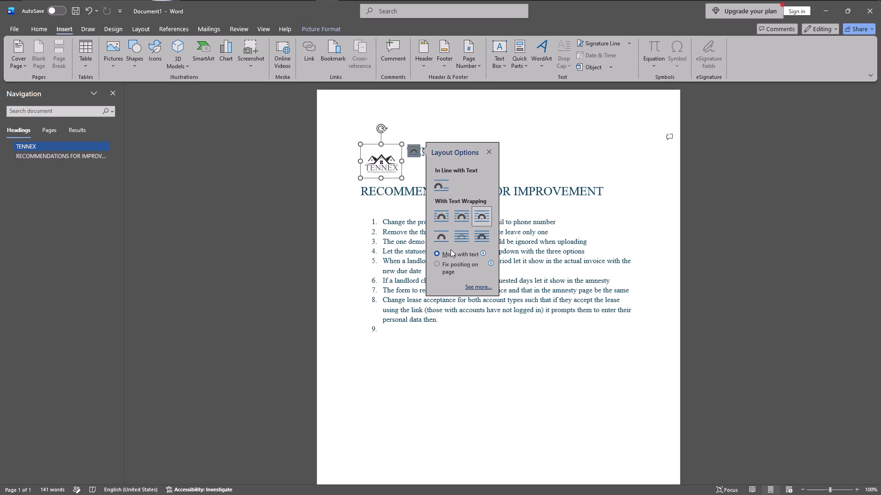
pyautogui.click(436, 261)
pyautogui.click(488, 151)
pyautogui.click(489, 155)
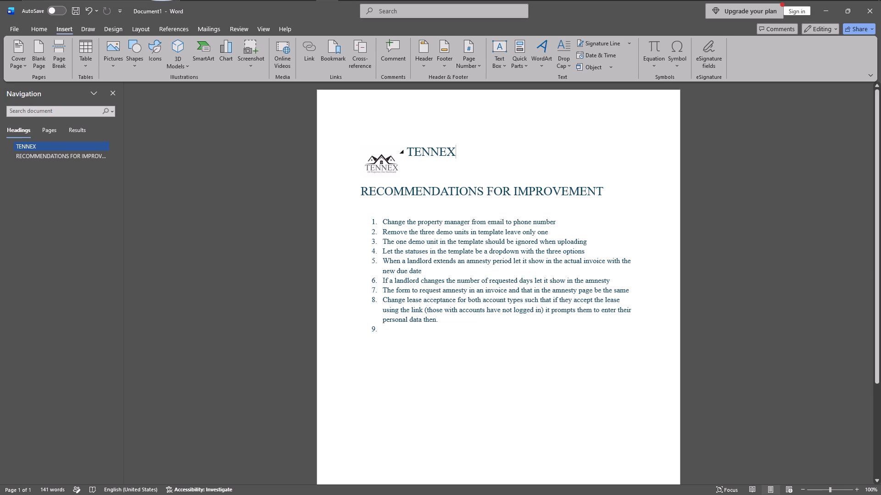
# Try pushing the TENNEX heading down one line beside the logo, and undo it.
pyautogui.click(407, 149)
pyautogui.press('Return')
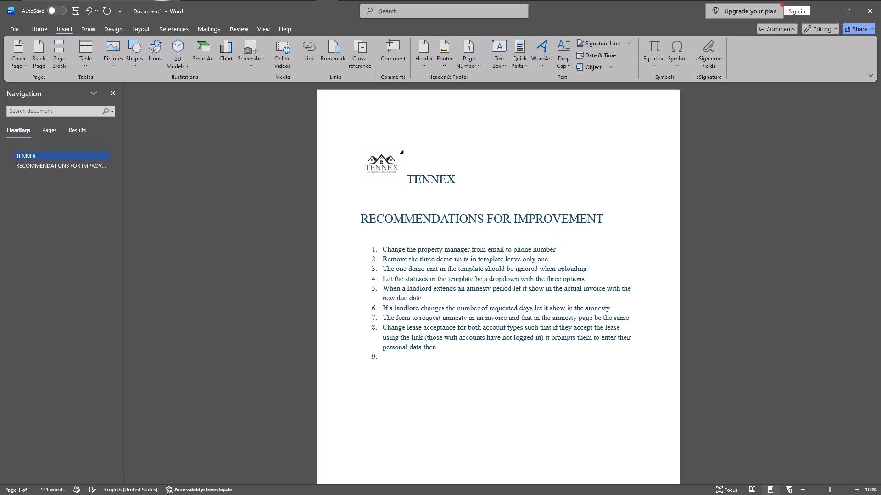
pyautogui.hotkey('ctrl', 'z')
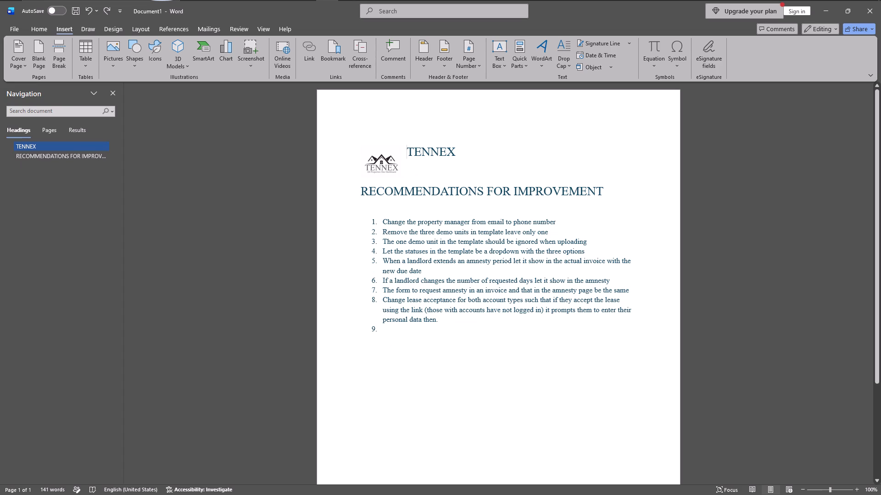
# Remove the empty ninth number from the end of the recommendations list.
pyautogui.moveTo(383, 330); pyautogui.dragTo(368, 325)
pyautogui.press('BackSpace')
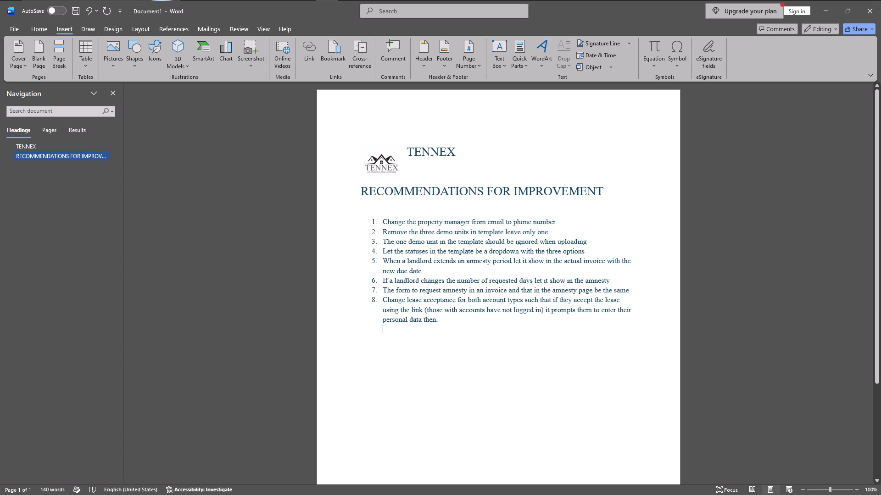
# Add a full stop to the end of each of recommendations 1 to 7 in the numbered list.
pyautogui.click(474, 320)
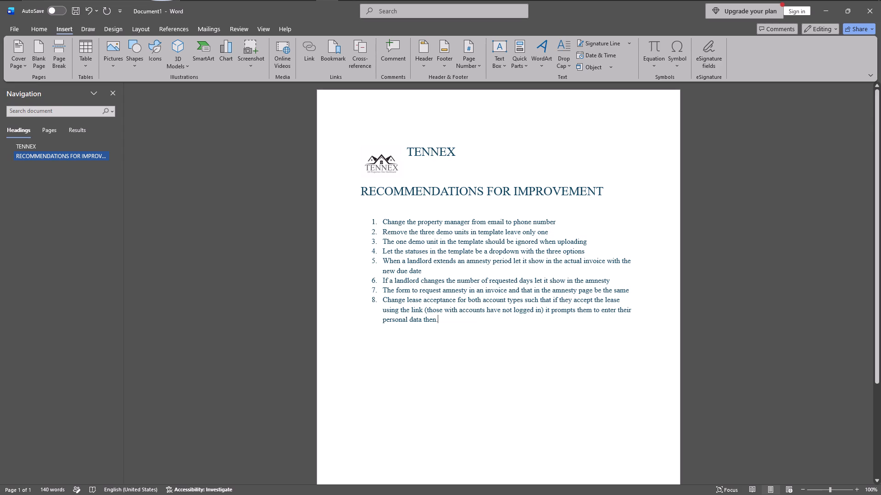
pyautogui.click(636, 285)
pyautogui.click(635, 287)
pyautogui.press('.')
pyautogui.click(624, 277)
pyautogui.press('.')
pyautogui.click(444, 270)
pyautogui.press('.')
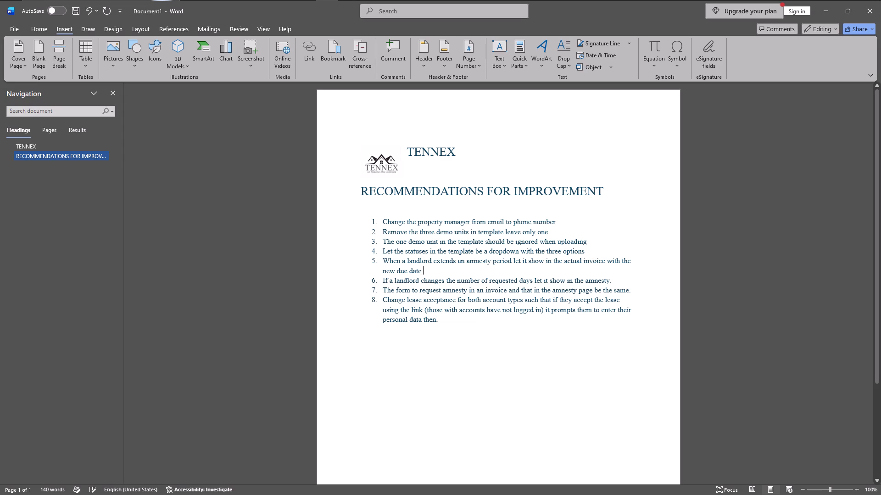
pyautogui.click(601, 252)
pyautogui.press('.')
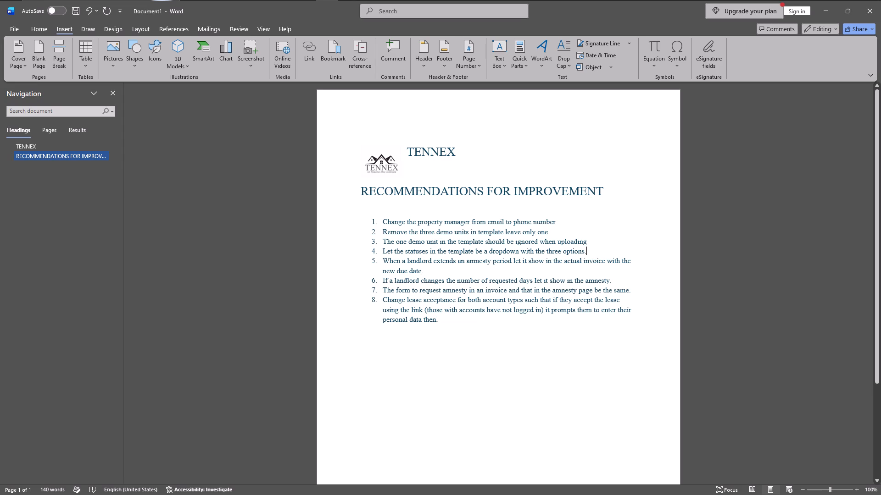
pyautogui.click(592, 244)
pyautogui.press('.')
pyautogui.click(552, 232)
pyautogui.press('.')
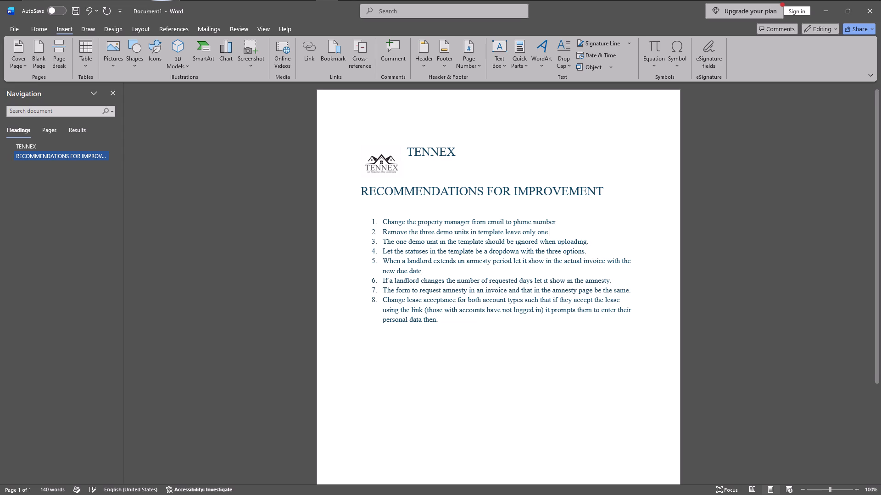
pyautogui.click(560, 219)
pyautogui.press('.')
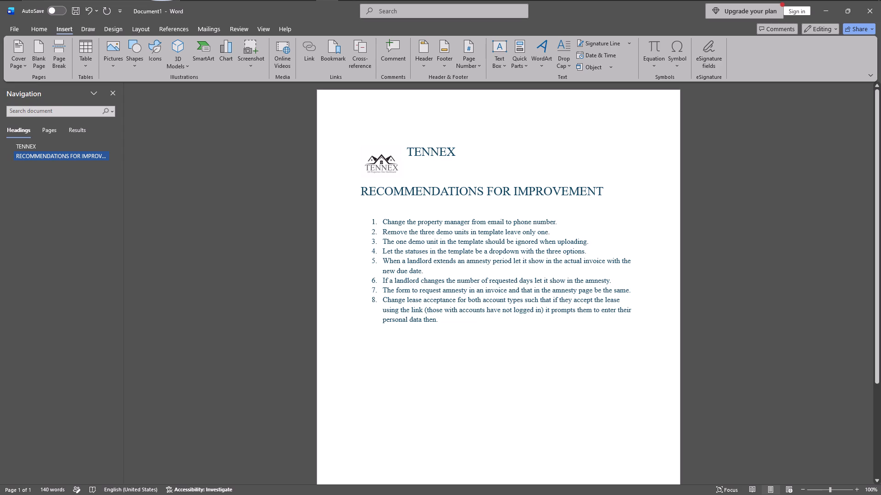
# Save the document as a Word Document named TENNEX in the Documents folder.
pyautogui.hotkey('ctrl', 's')
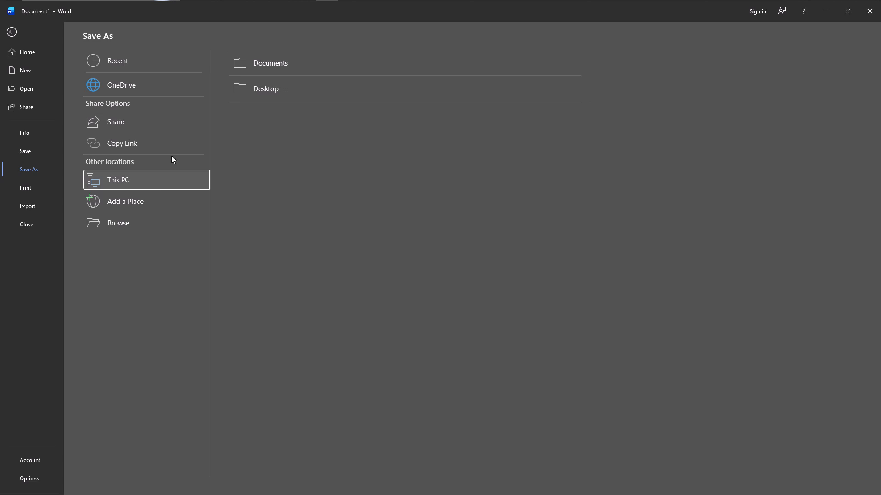
pyautogui.click(269, 66)
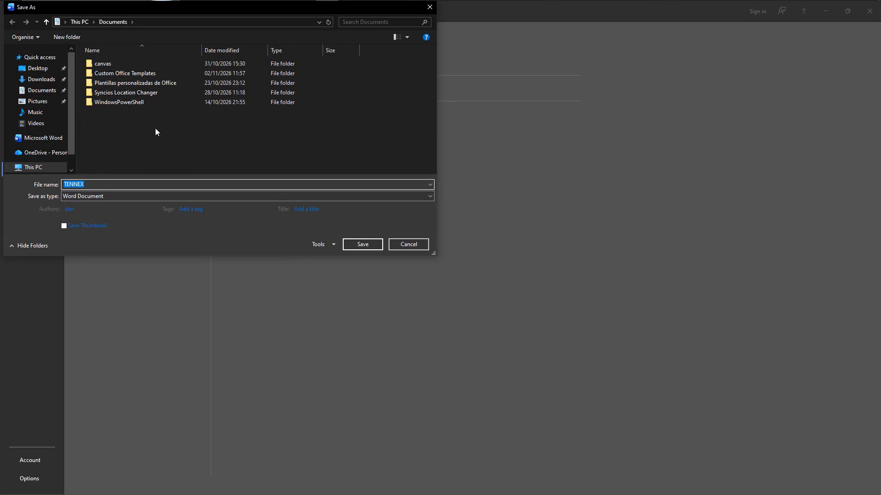
pyautogui.click(363, 240)
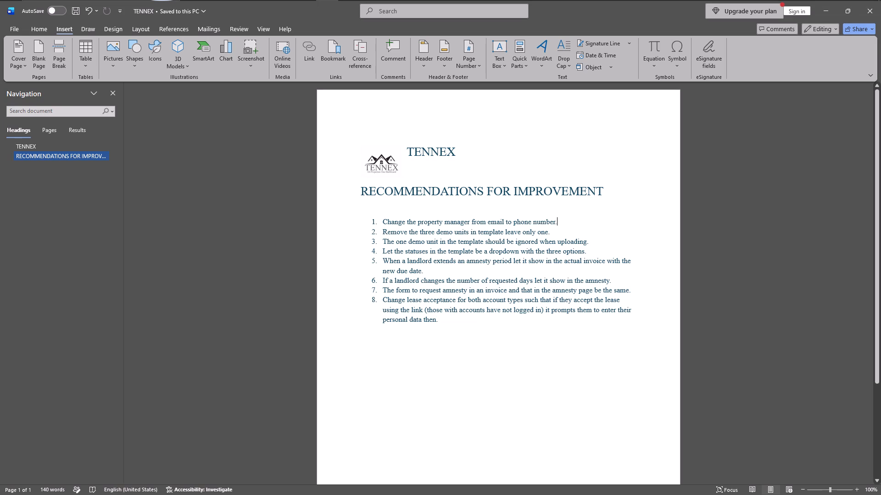